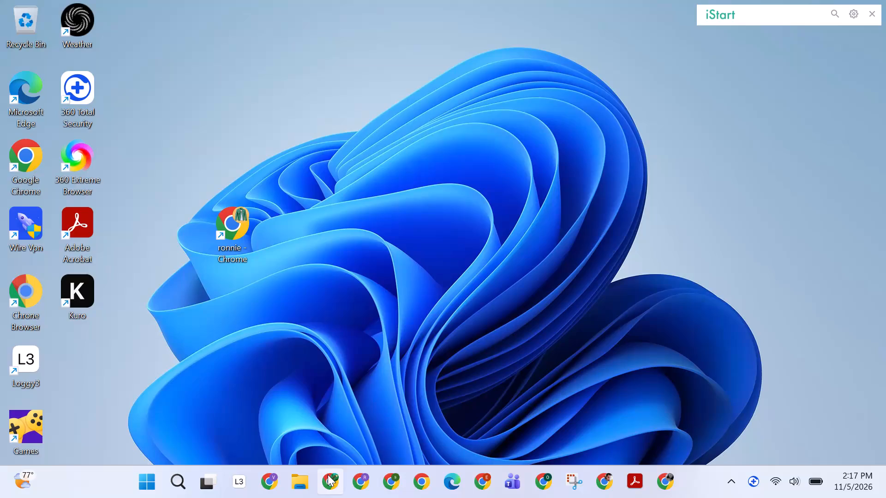
Switch to the Chrome profile holding the newsroom shortcuts and open the TMP Newsroom site.
{"action": "left_click", "coordinate": [328, 474]}
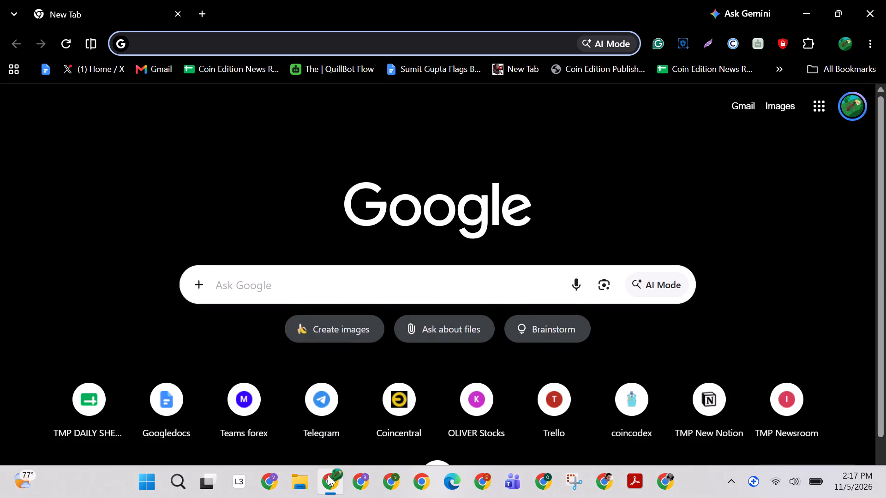
{"action": "left_click", "coordinate": [790, 401]}
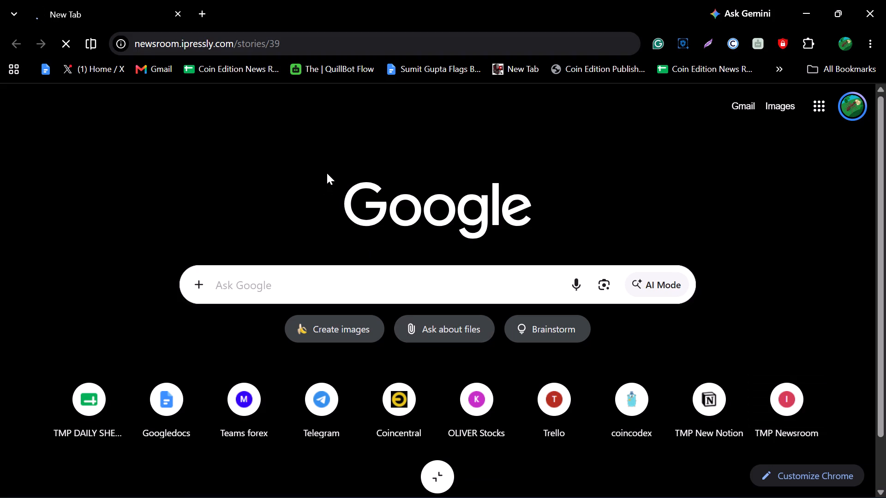
Open a new browser tab and enter the address themarketperiodical.com.
{"action": "left_click", "coordinate": [201, 19]}
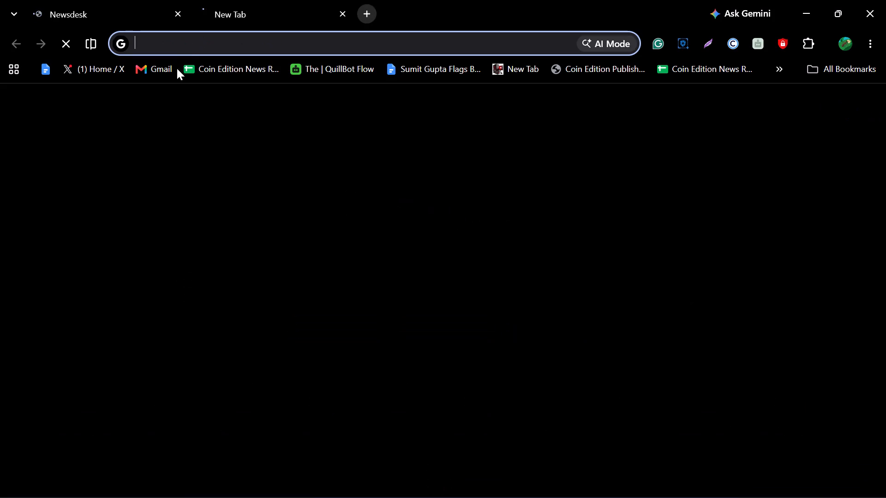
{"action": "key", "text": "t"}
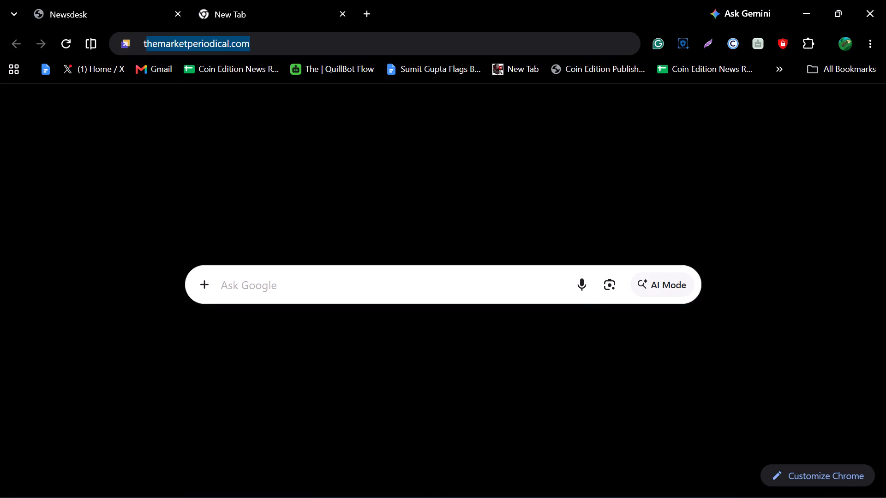
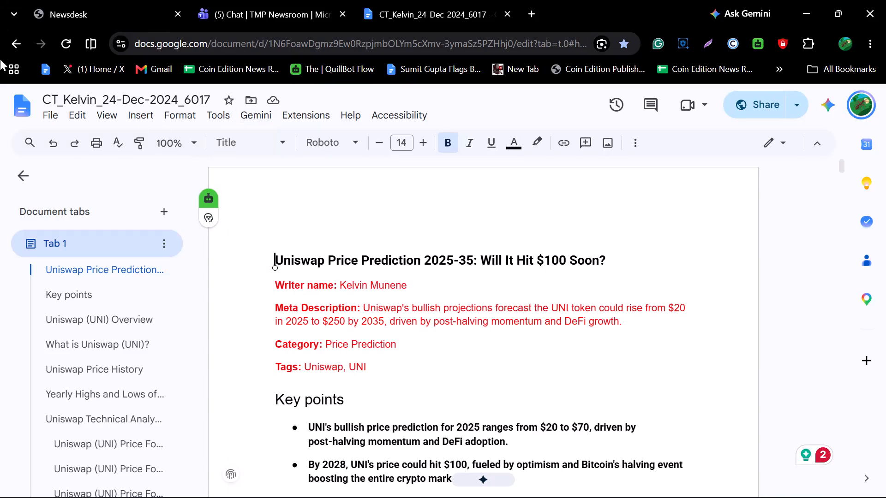
Leave the open Uniswap price prediction document and go to the Google Docs home page.
{"action": "left_click", "coordinate": [14, 112]}
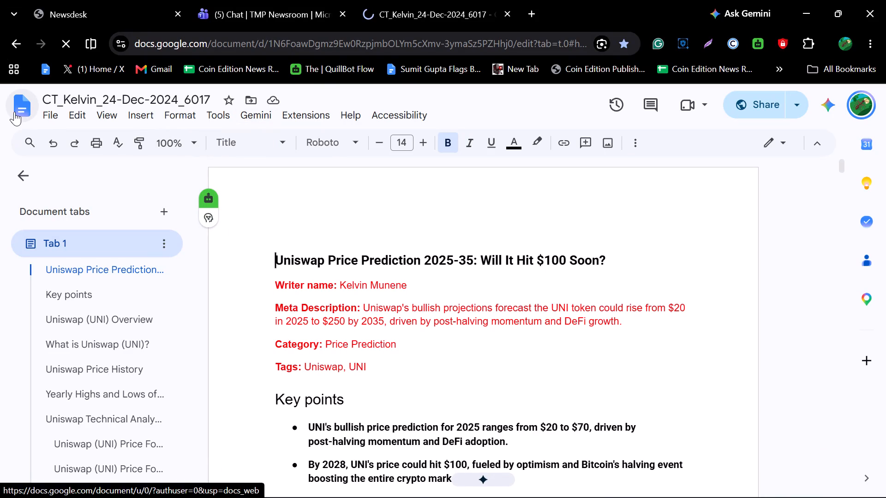
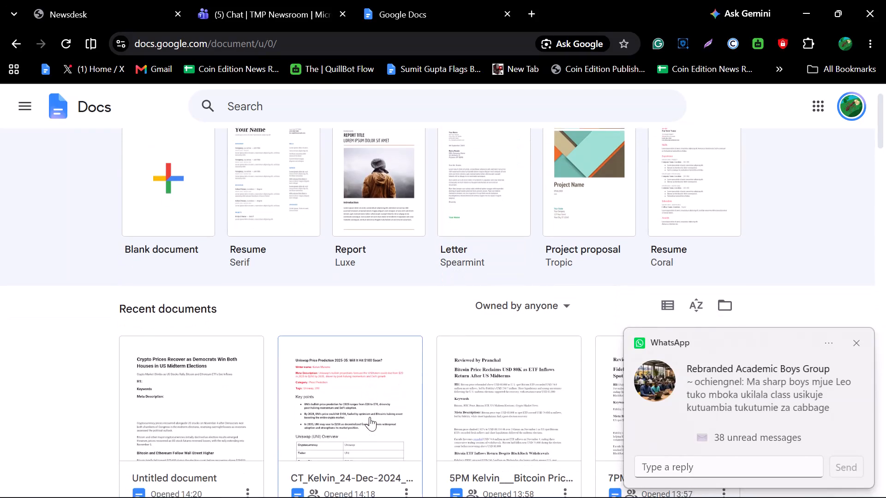
Open the "Bitcoin News: MARA Transfers 1,650 BTC" document from the recent documents.
{"action": "scroll", "coordinate": [378, 399], "scroll_direction": "down", "scroll_amount": 2}
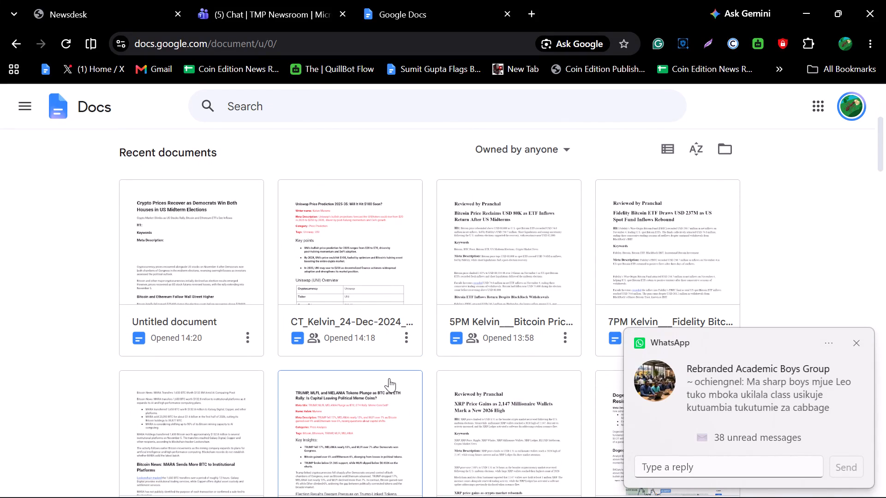
{"action": "scroll", "coordinate": [261, 414], "scroll_direction": "down", "scroll_amount": 2}
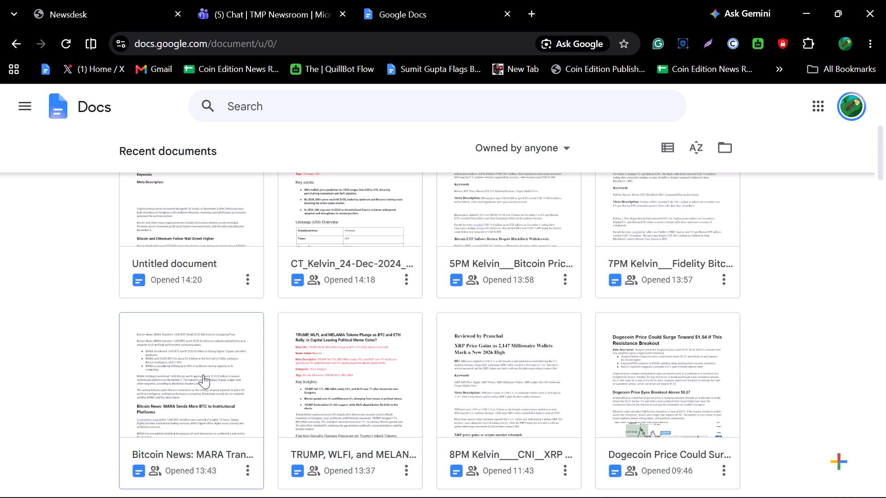
{"action": "left_click", "coordinate": [195, 366]}
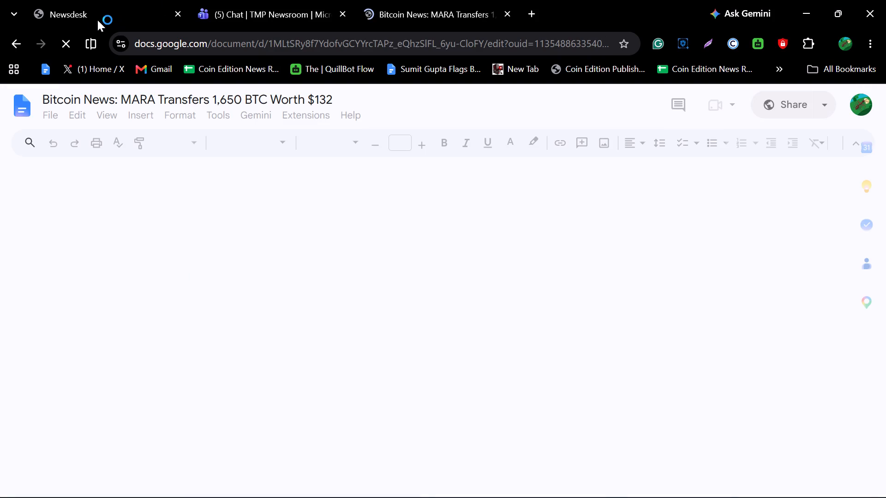
Switch to the Newsdesk story about MARA's Bitcoin transfers.
{"action": "left_click", "coordinate": [92, 13]}
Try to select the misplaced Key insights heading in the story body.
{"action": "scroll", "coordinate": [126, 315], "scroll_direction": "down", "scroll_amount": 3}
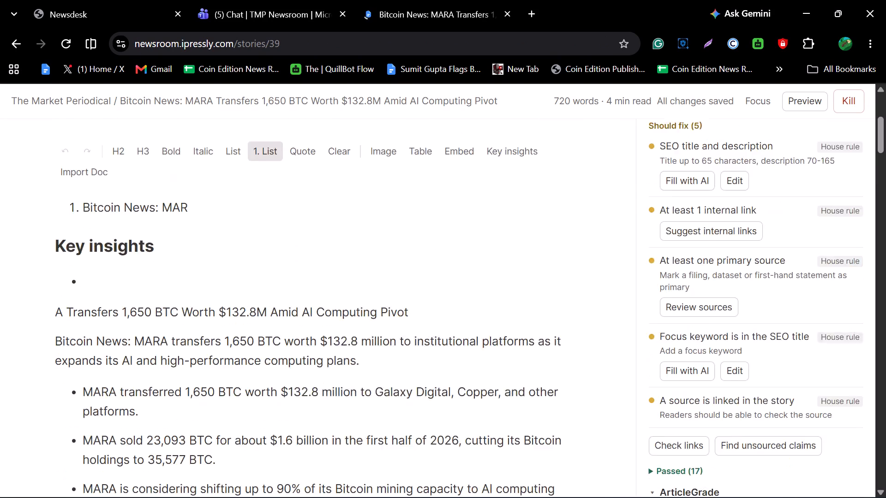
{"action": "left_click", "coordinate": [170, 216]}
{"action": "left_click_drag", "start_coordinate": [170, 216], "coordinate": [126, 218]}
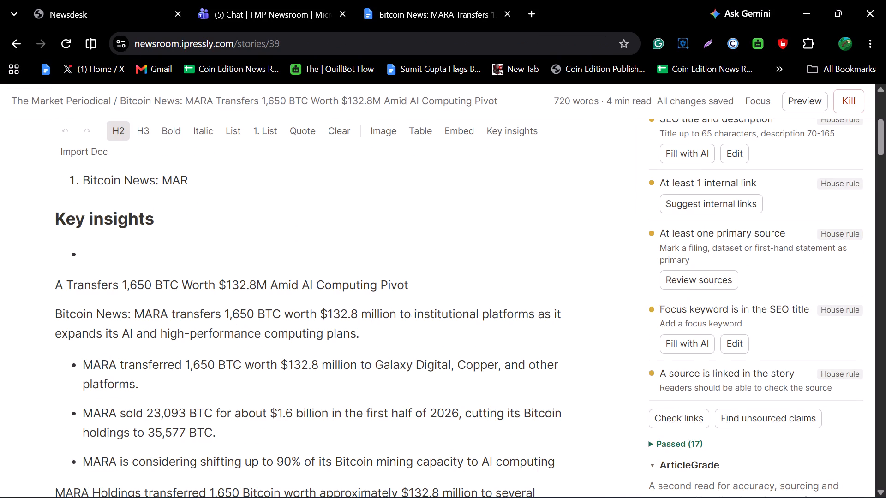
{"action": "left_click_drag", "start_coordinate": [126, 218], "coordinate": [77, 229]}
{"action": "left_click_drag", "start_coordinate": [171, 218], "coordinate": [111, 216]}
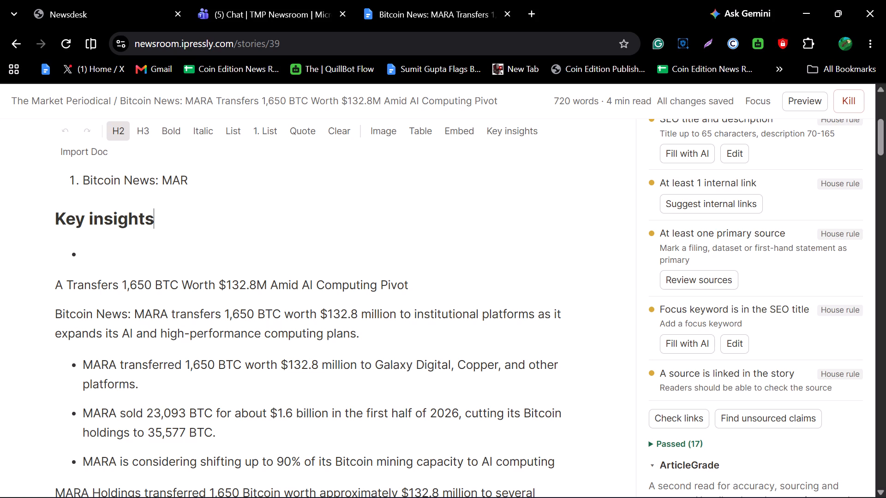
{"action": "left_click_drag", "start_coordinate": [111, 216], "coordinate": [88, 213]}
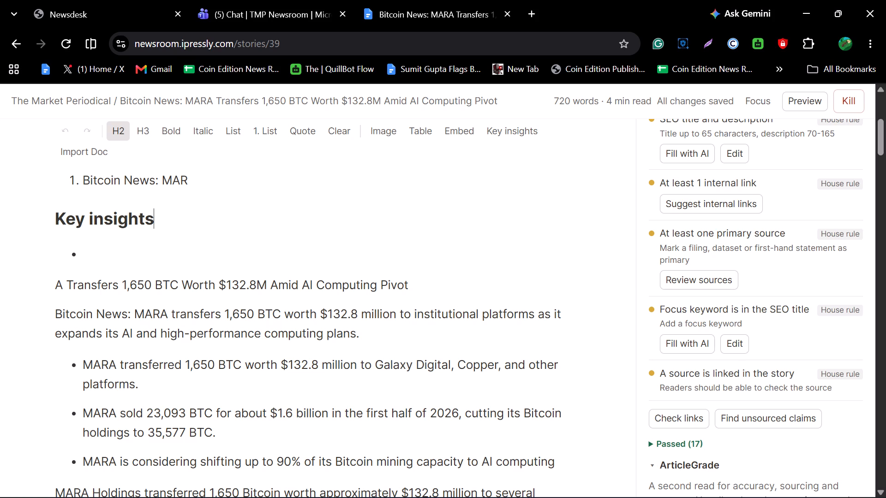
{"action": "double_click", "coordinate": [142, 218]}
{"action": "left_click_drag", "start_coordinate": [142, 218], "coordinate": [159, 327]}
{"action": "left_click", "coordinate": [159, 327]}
Look through the MARA story from its body text to the Bitcoin price prediction section and back to the headline.
{"action": "scroll", "coordinate": [159, 327], "scroll_direction": "down", "scroll_amount": 4}
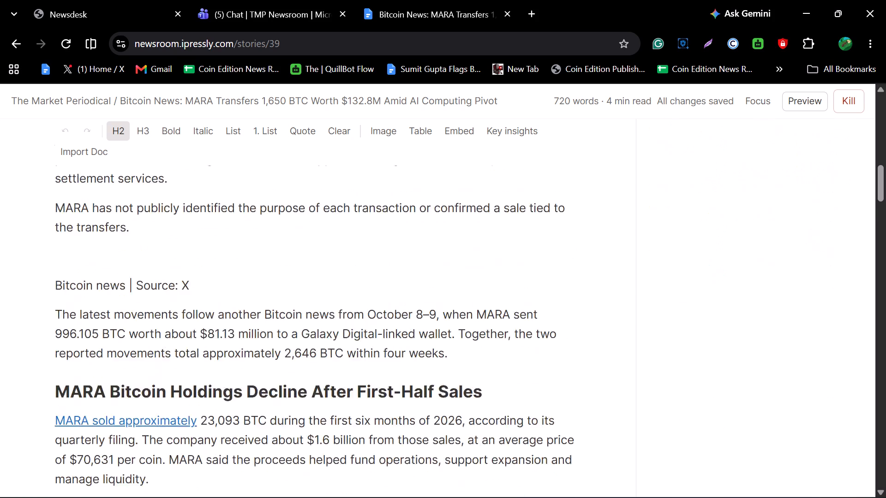
{"action": "scroll", "coordinate": [159, 327], "scroll_direction": "down", "scroll_amount": 3}
{"action": "scroll", "coordinate": [159, 327], "scroll_direction": "up", "scroll_amount": 1}
{"action": "scroll", "coordinate": [159, 327], "scroll_direction": "down", "scroll_amount": 1}
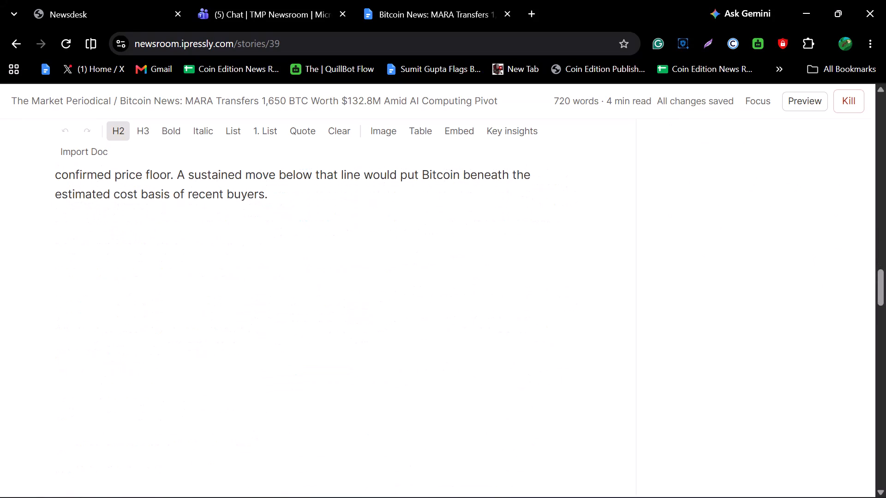
{"action": "left_click_drag", "start_coordinate": [274, 194], "coordinate": [212, 177]}
{"action": "scroll", "coordinate": [204, 173], "scroll_direction": "up", "scroll_amount": 5}
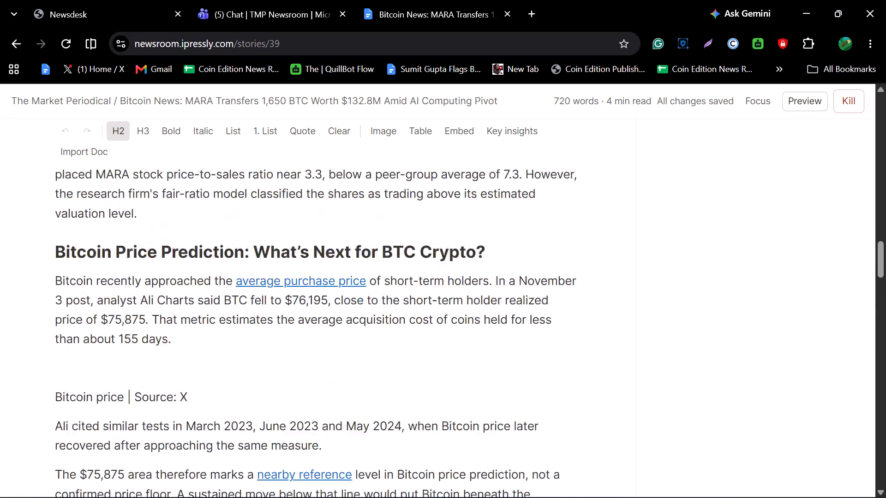
{"action": "scroll", "coordinate": [204, 173], "scroll_direction": "up", "scroll_amount": 7}
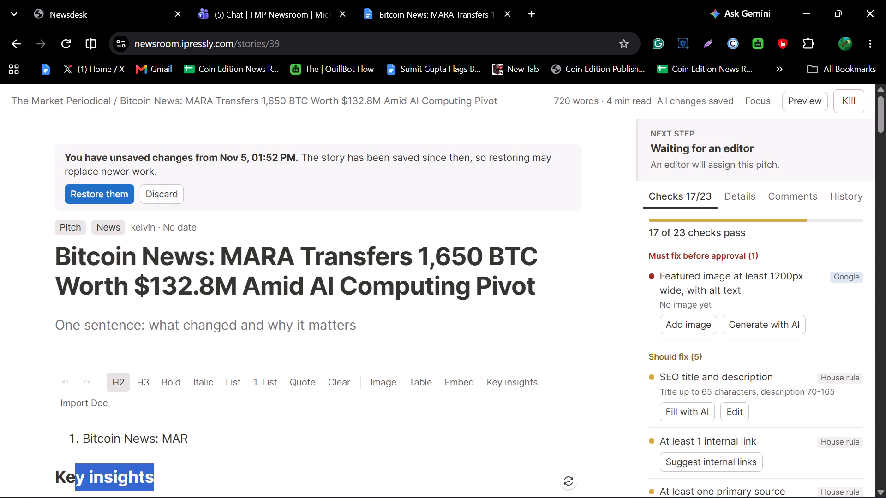
{"action": "scroll", "coordinate": [339, 207], "scroll_direction": "down", "scroll_amount": 1}
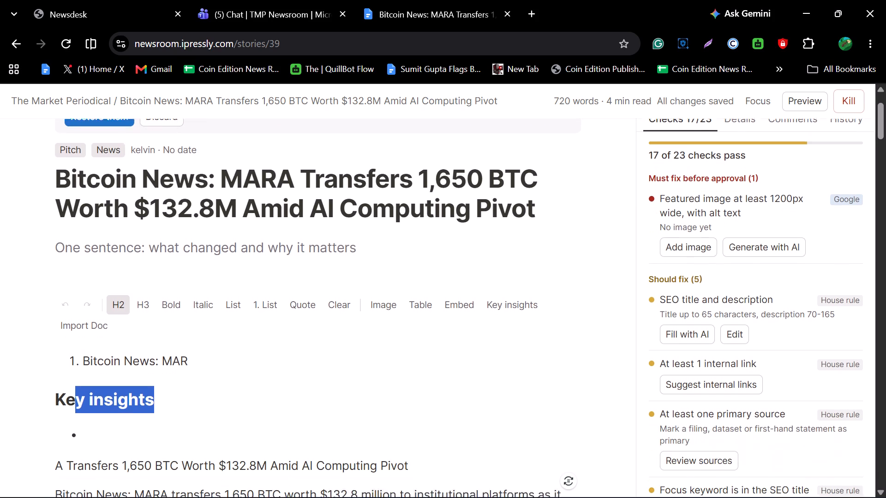
{"action": "scroll", "coordinate": [339, 207], "scroll_direction": "down", "scroll_amount": 1}
{"action": "scroll", "coordinate": [339, 207], "scroll_direction": "up", "scroll_amount": 1}
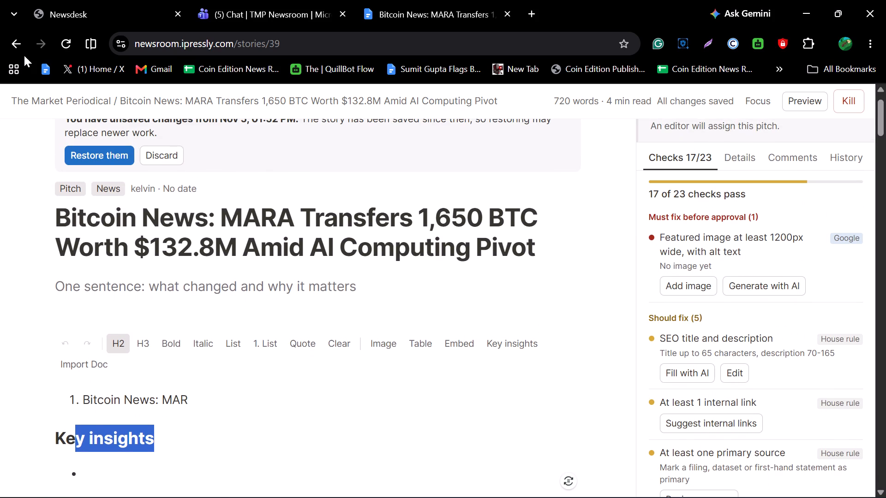
Leave the story and open The Market Periodical's story board.
{"action": "left_click", "coordinate": [17, 46]}
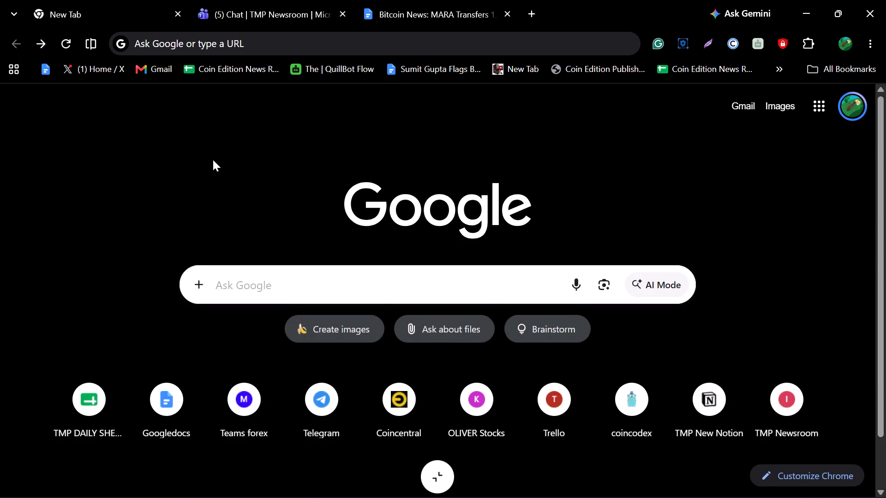
{"action": "left_click", "coordinate": [41, 41]}
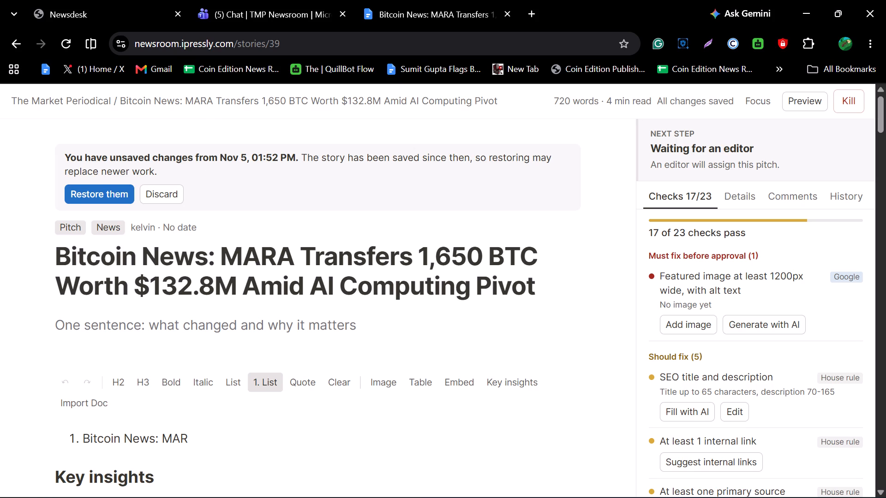
{"action": "left_click", "coordinate": [79, 99]}
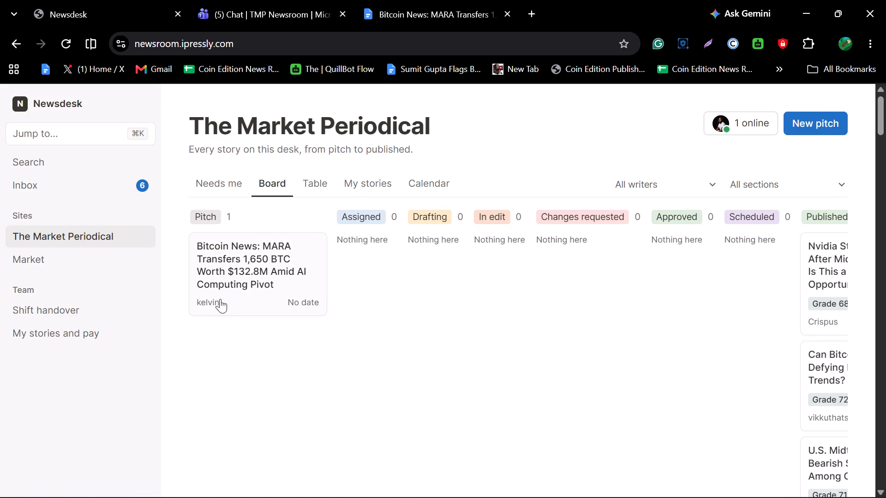
Check which team members are online on The Market Periodical site.
{"action": "right_click", "coordinate": [220, 299]}
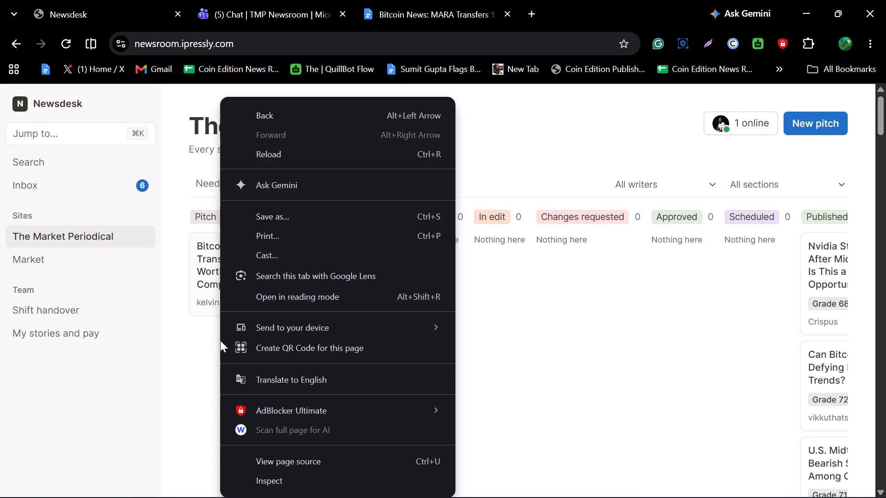
{"action": "left_click", "coordinate": [642, 338]}
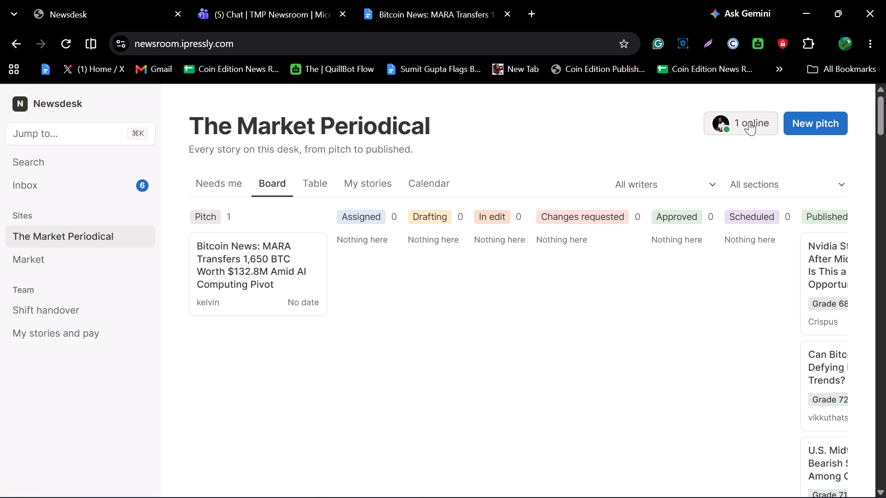
{"action": "left_click", "coordinate": [749, 121]}
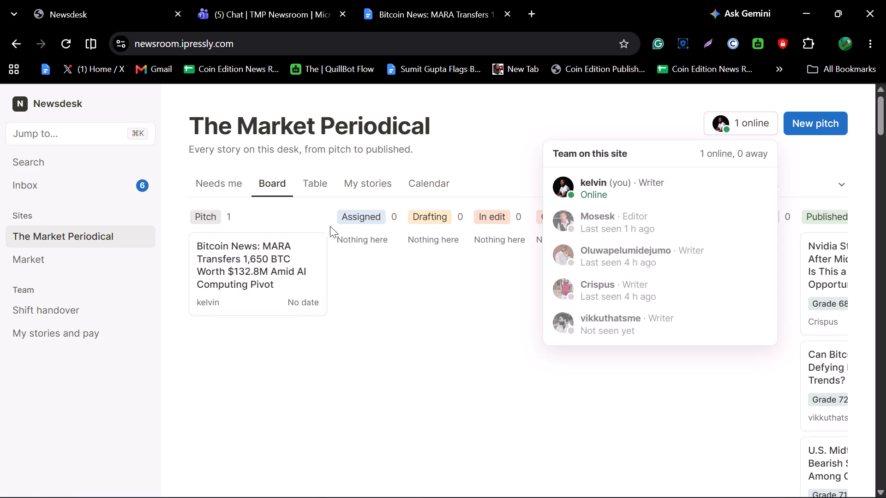
Open the story "Bitcoin News: MARA Transfers 1,650 BTC Worth $132.8M Amid AI Computing Pivot" from the Pitch column.
{"action": "left_click", "coordinate": [316, 250]}
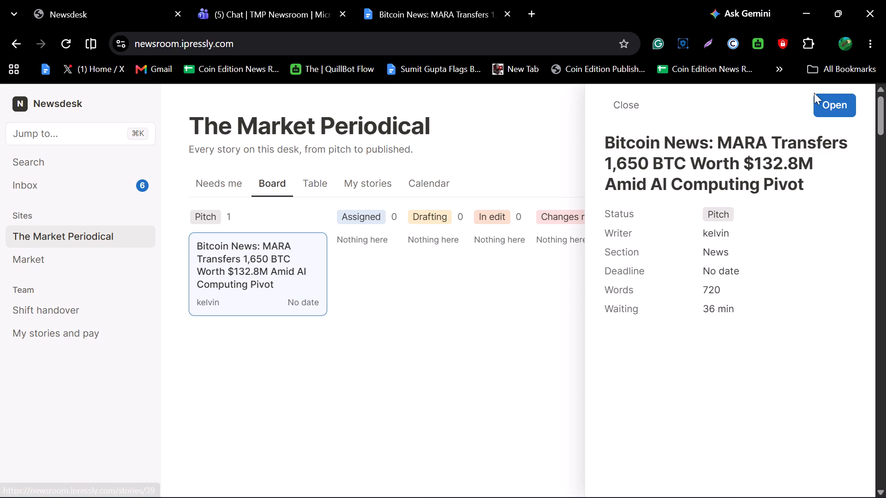
{"action": "left_click", "coordinate": [825, 101]}
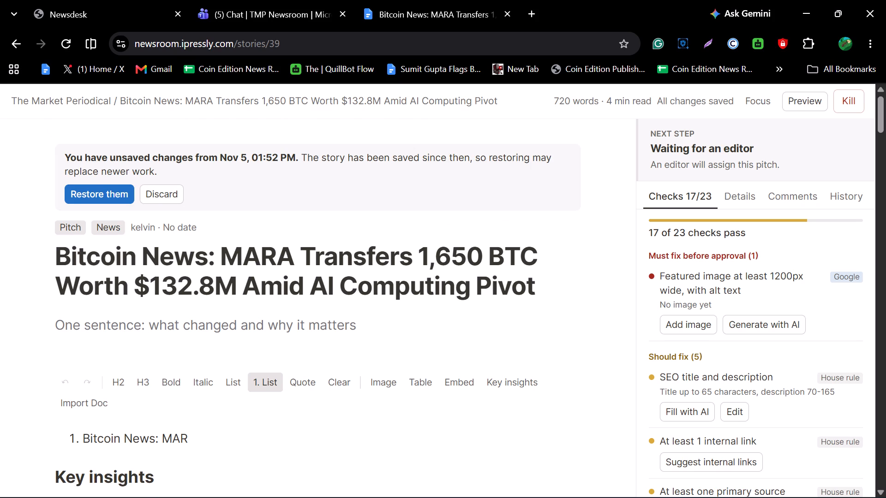
Try to delete the stray numbered line "Bitcoin News: MAR" above the Key insights heading in the story body.
{"action": "scroll", "coordinate": [257, 306], "scroll_direction": "down", "scroll_amount": 1}
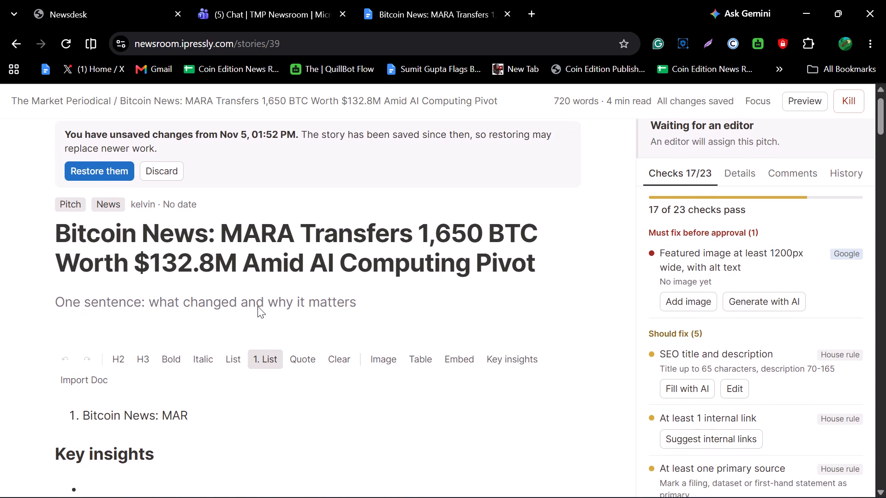
{"action": "scroll", "coordinate": [257, 306], "scroll_direction": "down", "scroll_amount": 1}
{"action": "left_click_drag", "start_coordinate": [189, 392], "coordinate": [152, 393]}
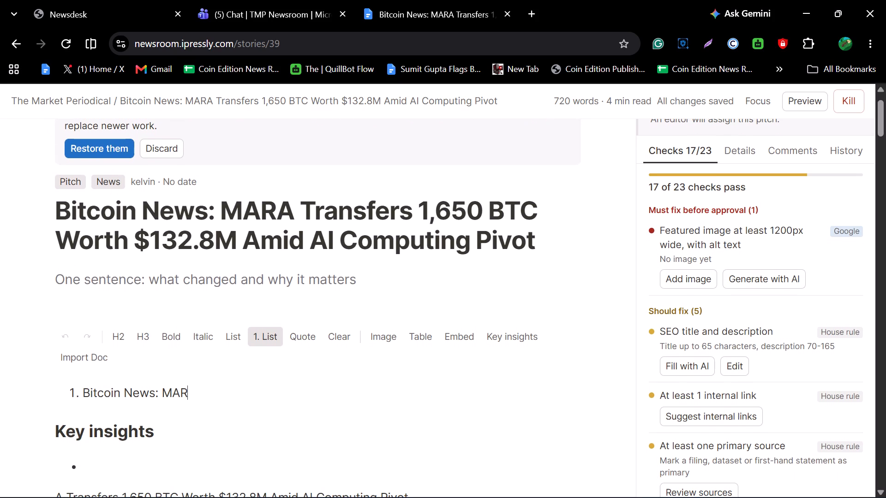
{"action": "left_click_drag", "start_coordinate": [152, 393], "coordinate": [120, 393]}
{"action": "left_click_drag", "start_coordinate": [120, 393], "coordinate": [98, 391]}
{"action": "key", "text": "BackSpace"}
{"action": "key", "text": "BackSpace"}
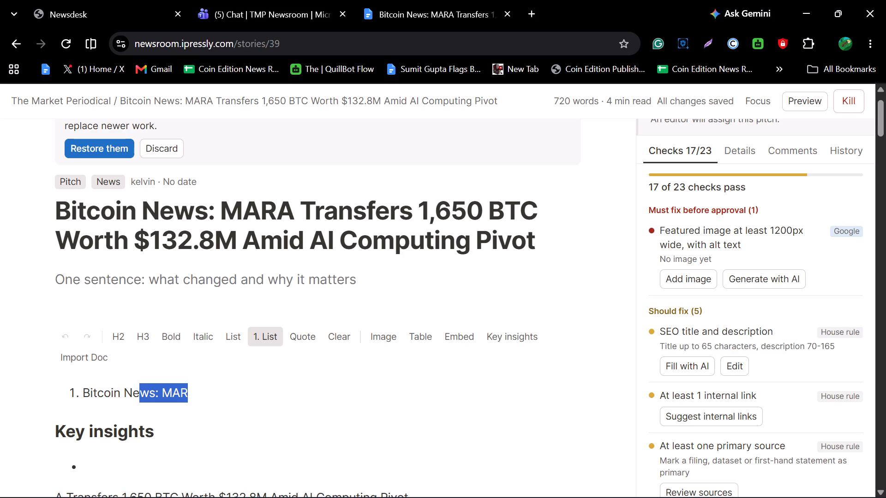
{"action": "key", "text": "BackSpace"}
{"action": "key", "text": "BackSpace"}
{"action": "key", "text": "BackSpace"}
{"action": "key", "text": "BackSpace"}
{"action": "left_click", "coordinate": [121, 275]}
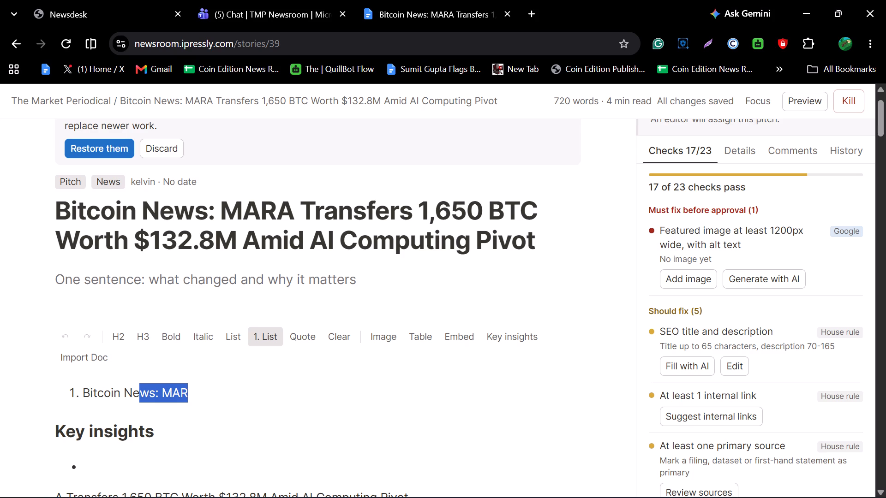
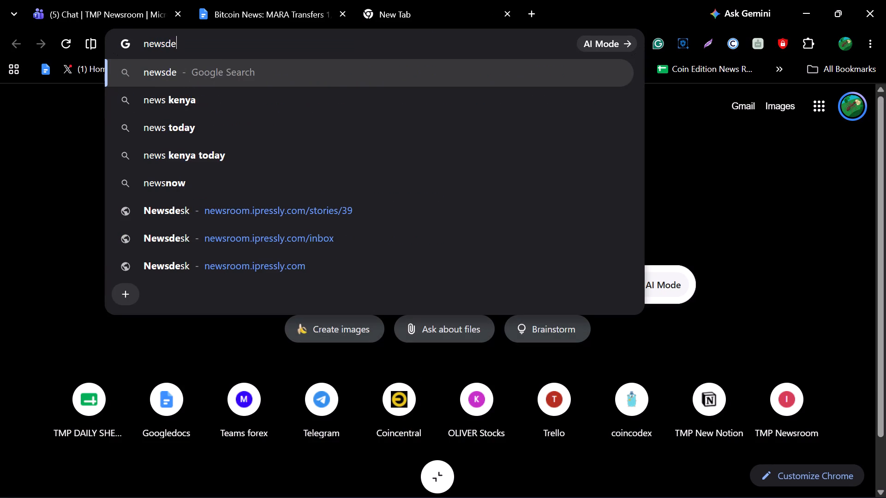
Search Google for "newsdesk" and look through the results for the Newsdesk site.
{"action": "type", "text": "sk"}
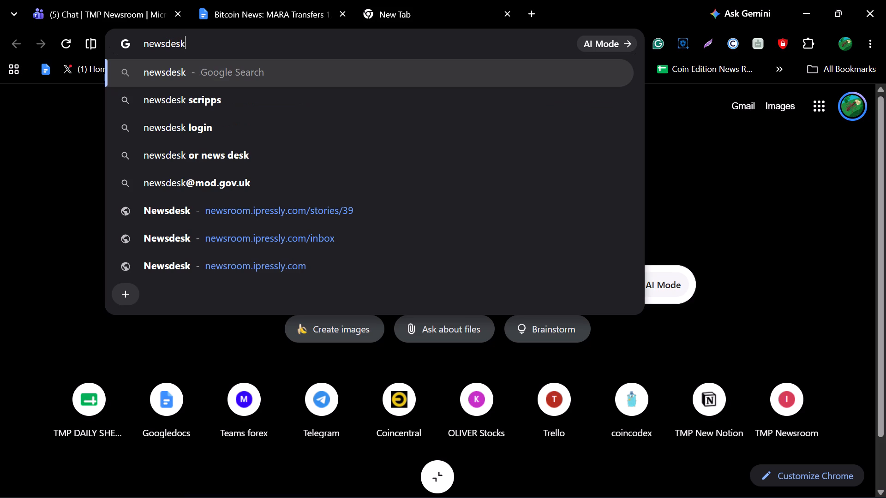
{"action": "key", "text": "Return"}
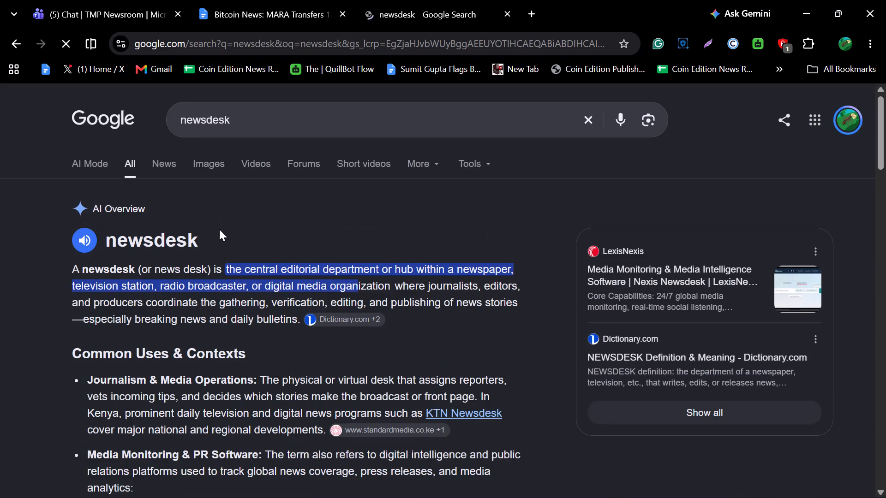
{"action": "scroll", "coordinate": [162, 242], "scroll_direction": "down", "scroll_amount": 4}
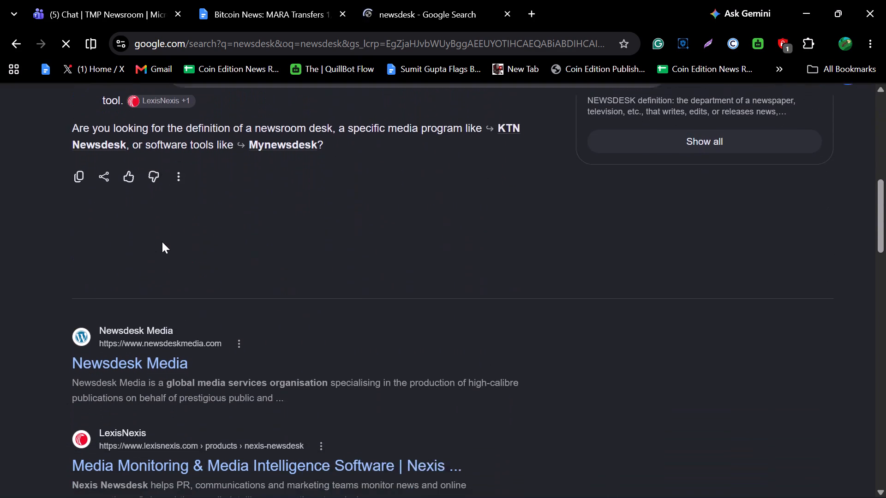
{"action": "scroll", "coordinate": [162, 242], "scroll_direction": "down", "scroll_amount": 4}
{"action": "scroll", "coordinate": [162, 242], "scroll_direction": "up", "scroll_amount": 6}
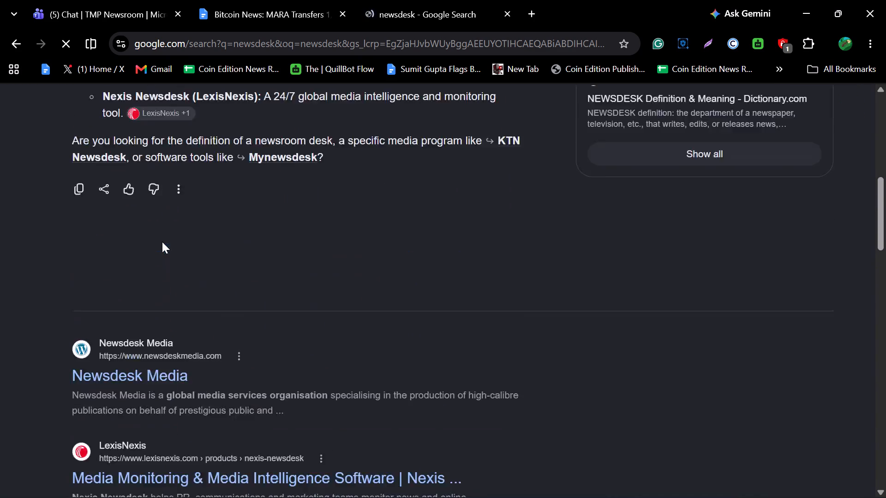
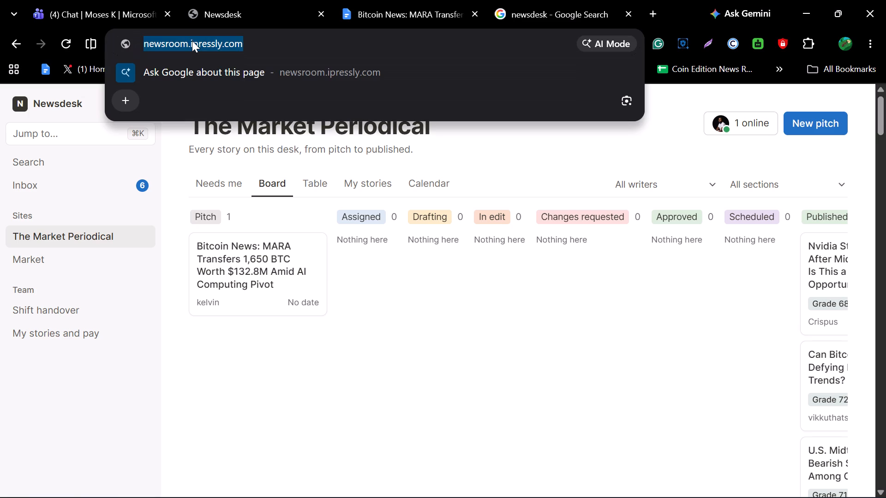
Change the TMP Newsroom new-tab shortcut's URL to the Newsdesk home address, newsroom.ipressly.com.
{"action": "key", "text": "ctrl+c"}
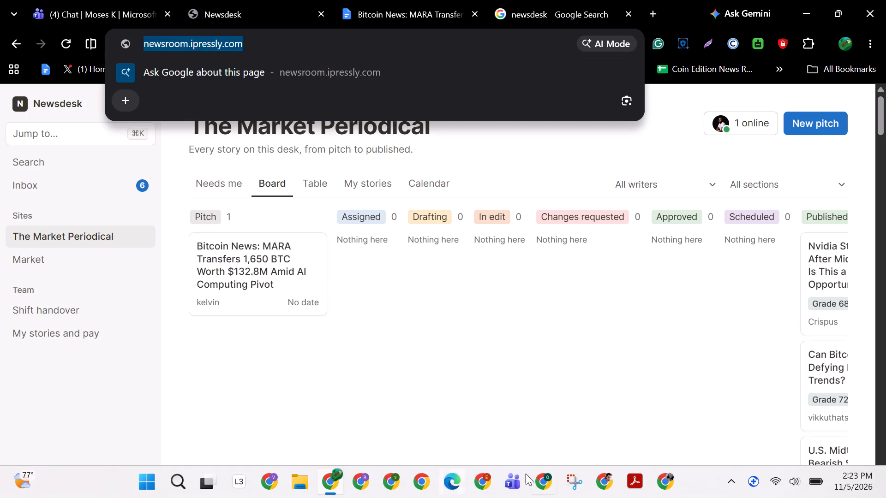
{"action": "left_click", "coordinate": [651, 11]}
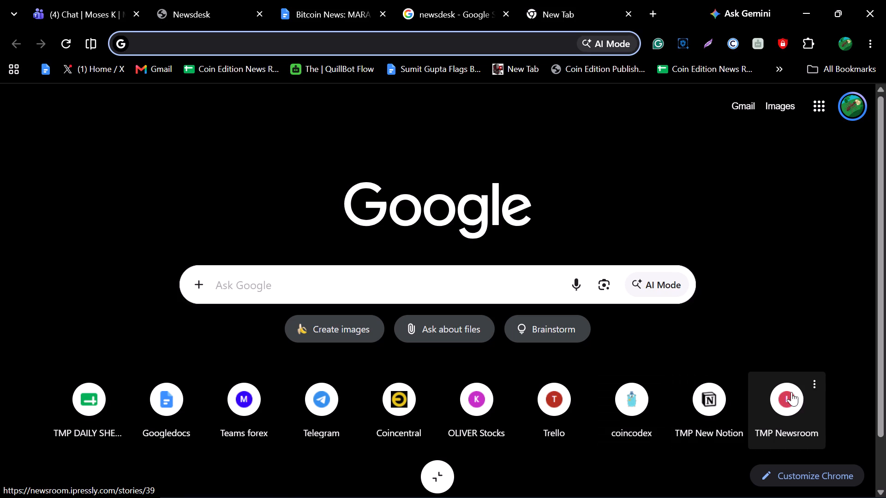
{"action": "left_click", "coordinate": [814, 381]}
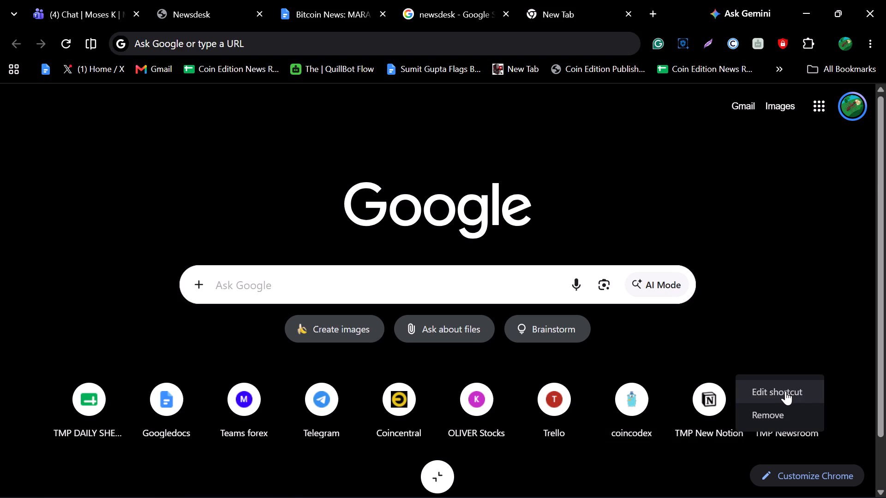
{"action": "left_click", "coordinate": [785, 391]}
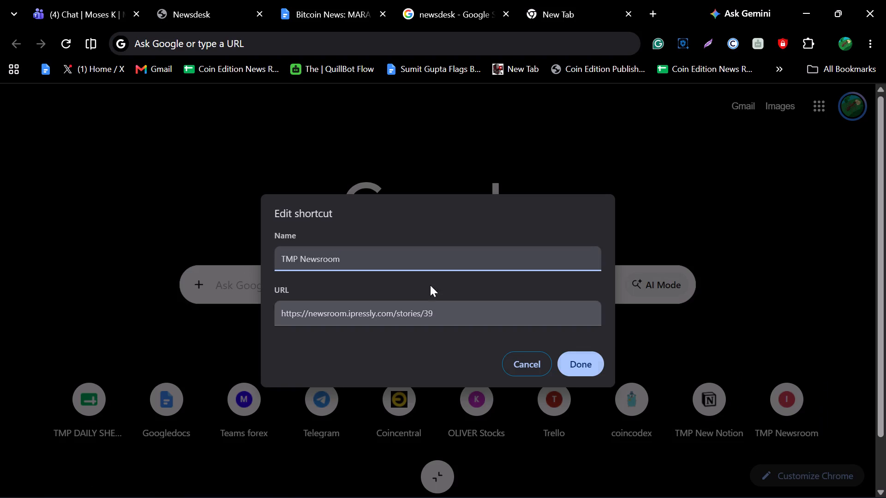
{"action": "left_click", "coordinate": [451, 311]}
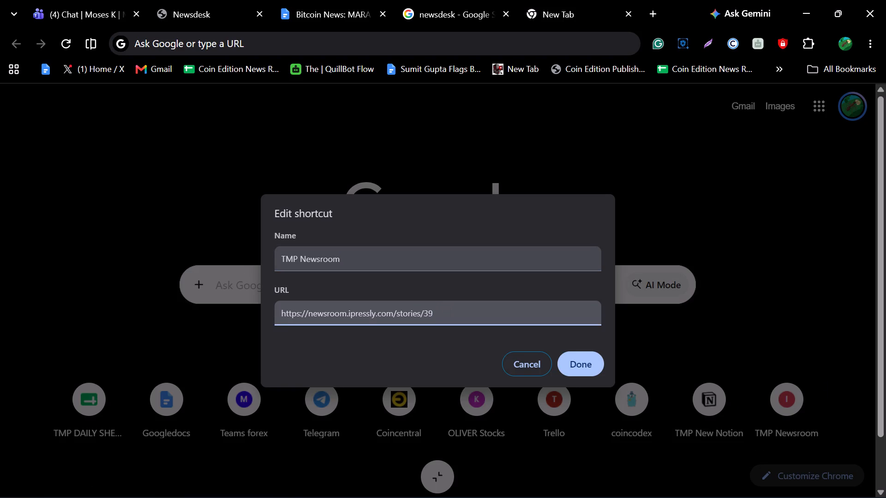
{"action": "key", "text": "ctrl+a"}
{"action": "key", "text": "BackSpace"}
{"action": "key", "text": "ctrl+v"}
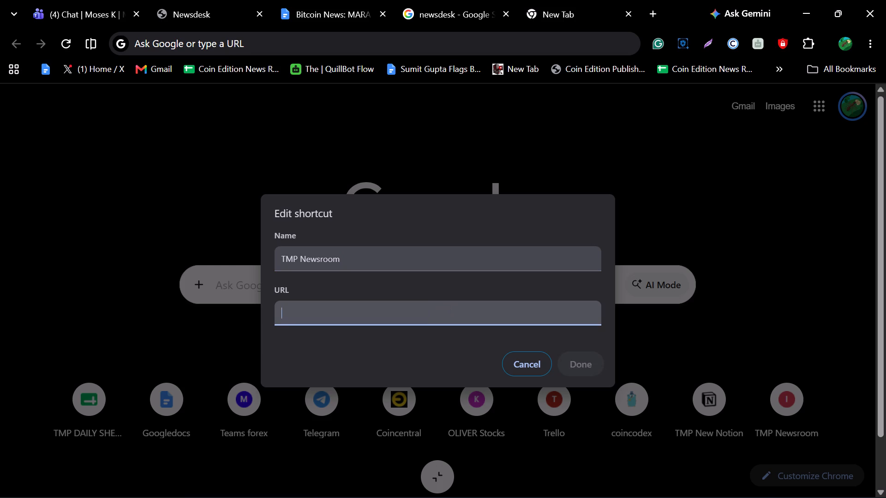
{"action": "left_click", "coordinate": [585, 356]}
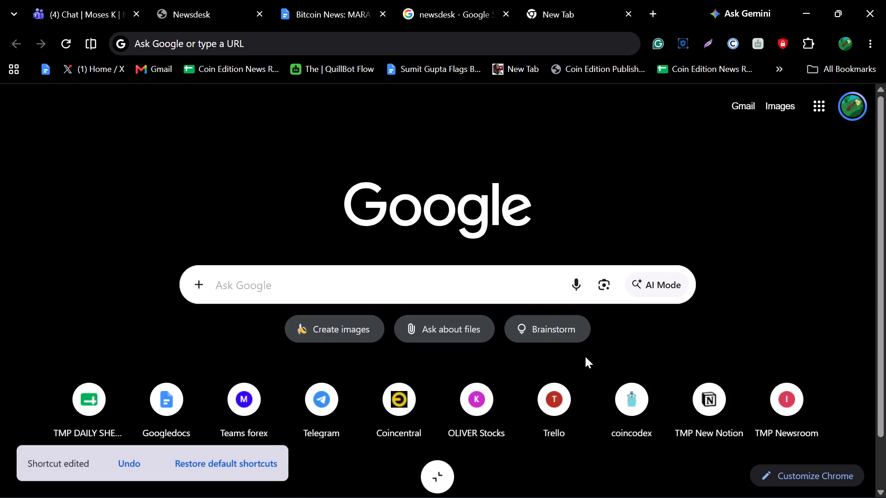
Open the full editor for the MARA Bitcoin pitch from the Newsdesk board of The Market Periodical.
{"action": "left_click", "coordinate": [200, 12]}
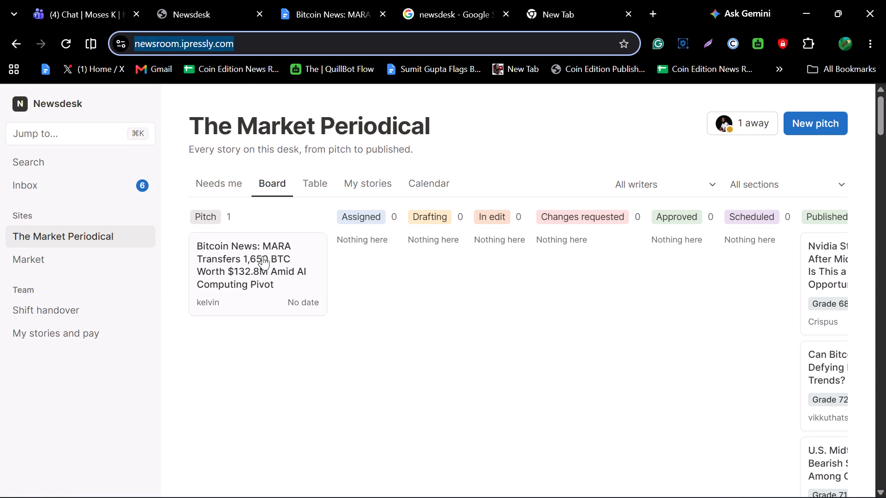
{"action": "left_click", "coordinate": [262, 260]}
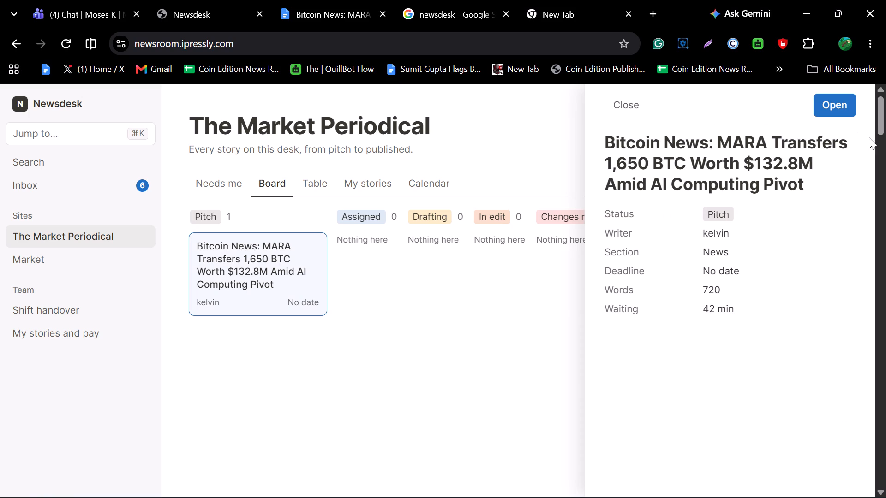
{"action": "left_click", "coordinate": [838, 103]}
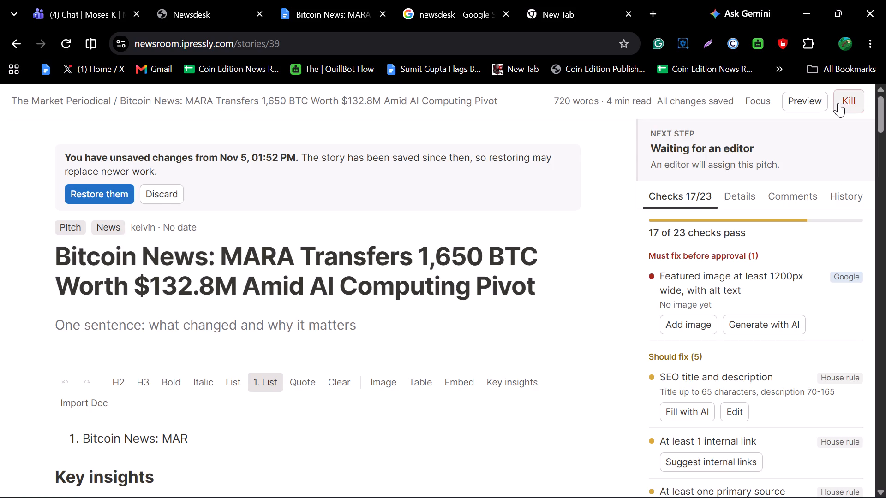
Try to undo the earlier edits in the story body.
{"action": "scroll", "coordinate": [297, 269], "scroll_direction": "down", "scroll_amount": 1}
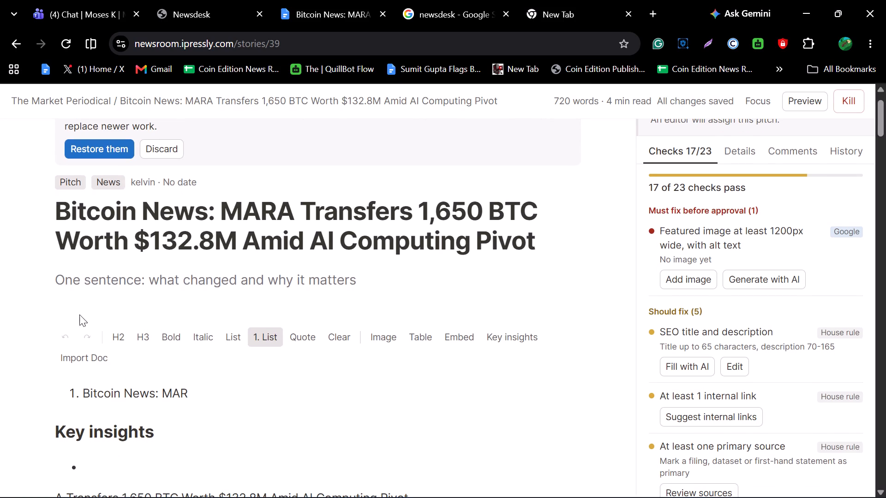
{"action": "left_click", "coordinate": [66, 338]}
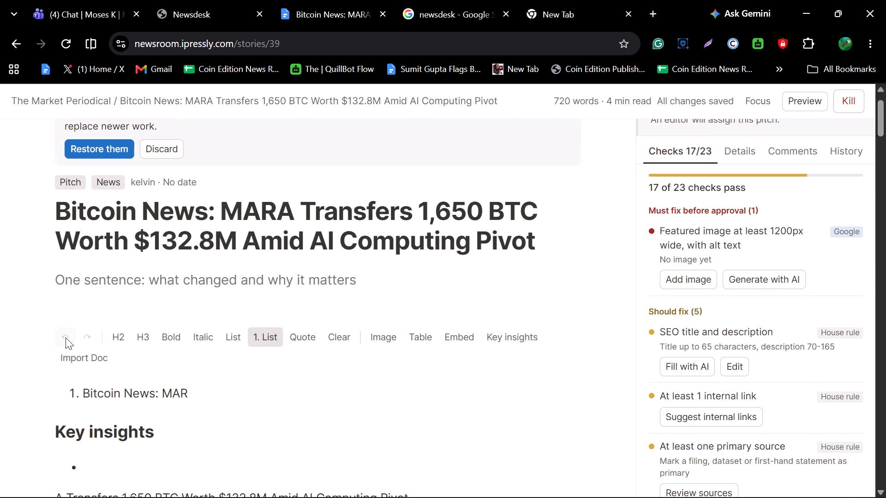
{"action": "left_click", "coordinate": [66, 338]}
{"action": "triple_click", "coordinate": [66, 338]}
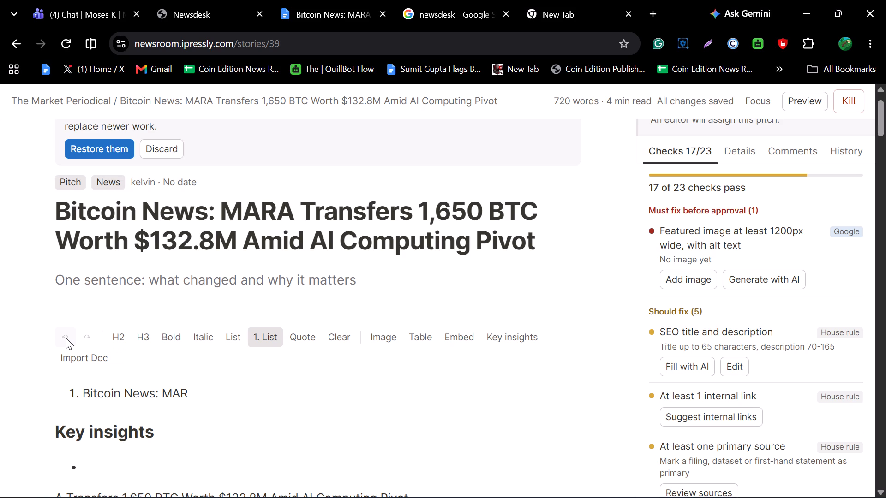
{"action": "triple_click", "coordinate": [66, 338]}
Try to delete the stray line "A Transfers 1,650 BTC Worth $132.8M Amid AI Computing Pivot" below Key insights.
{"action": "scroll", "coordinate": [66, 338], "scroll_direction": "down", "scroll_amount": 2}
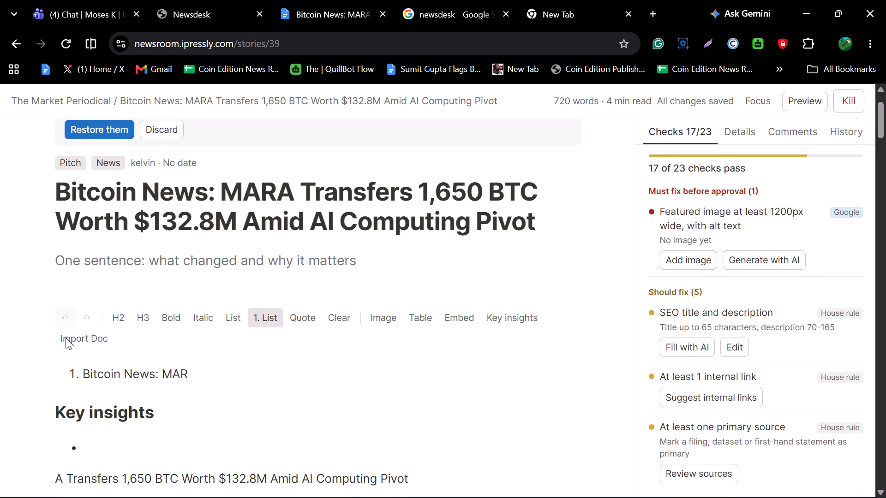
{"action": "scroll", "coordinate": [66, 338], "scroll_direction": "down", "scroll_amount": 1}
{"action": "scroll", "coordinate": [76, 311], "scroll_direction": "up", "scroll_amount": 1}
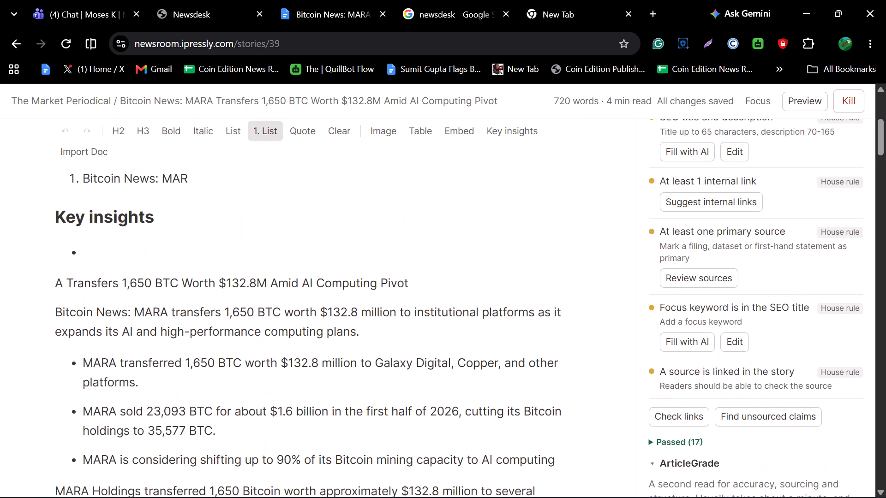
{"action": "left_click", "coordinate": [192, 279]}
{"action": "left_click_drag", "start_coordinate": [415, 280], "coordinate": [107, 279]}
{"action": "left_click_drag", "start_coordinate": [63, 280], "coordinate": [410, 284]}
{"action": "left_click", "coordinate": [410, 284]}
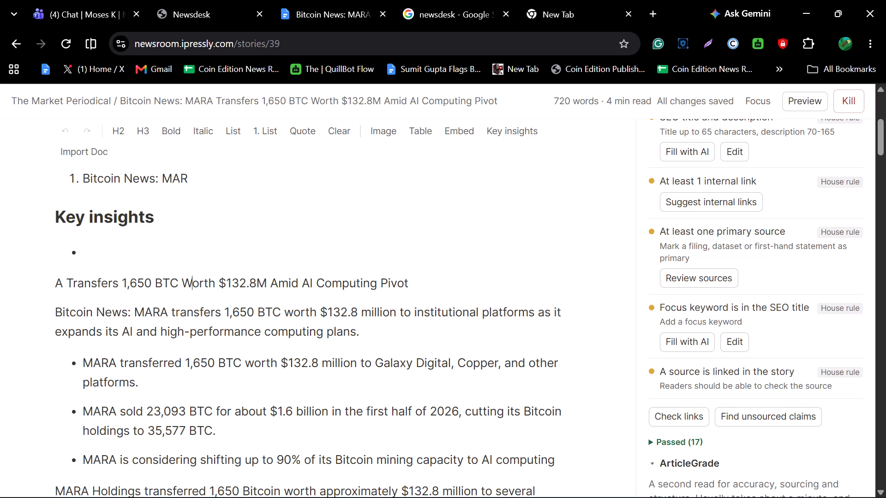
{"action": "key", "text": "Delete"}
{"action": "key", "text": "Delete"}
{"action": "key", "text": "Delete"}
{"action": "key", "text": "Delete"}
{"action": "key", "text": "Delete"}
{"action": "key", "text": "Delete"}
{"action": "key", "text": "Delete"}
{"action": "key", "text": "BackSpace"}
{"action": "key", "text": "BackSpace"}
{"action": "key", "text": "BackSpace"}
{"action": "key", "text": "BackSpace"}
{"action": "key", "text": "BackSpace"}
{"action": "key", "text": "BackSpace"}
Look through the MARA story's body text and try to go back to the board and open the story preview.
{"action": "scroll", "coordinate": [410, 284], "scroll_direction": "down", "scroll_amount": 3}
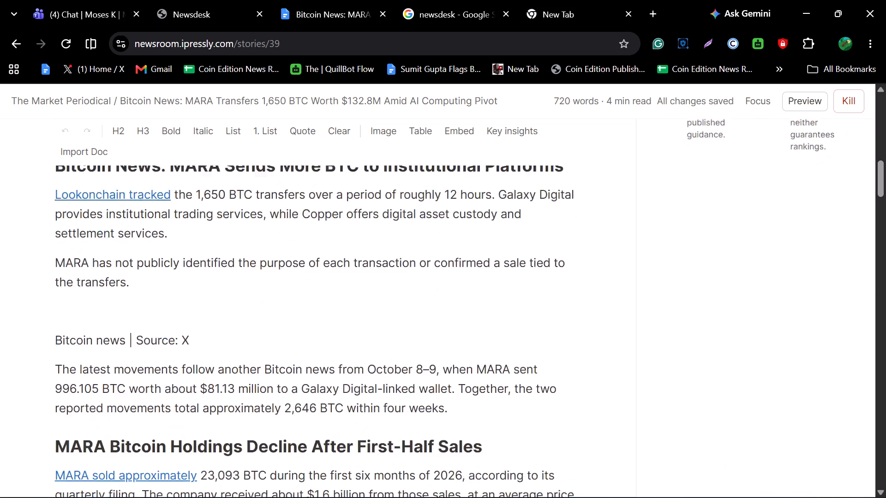
{"action": "scroll", "coordinate": [410, 284], "scroll_direction": "down", "scroll_amount": 2}
{"action": "scroll", "coordinate": [410, 284], "scroll_direction": "up", "scroll_amount": 9}
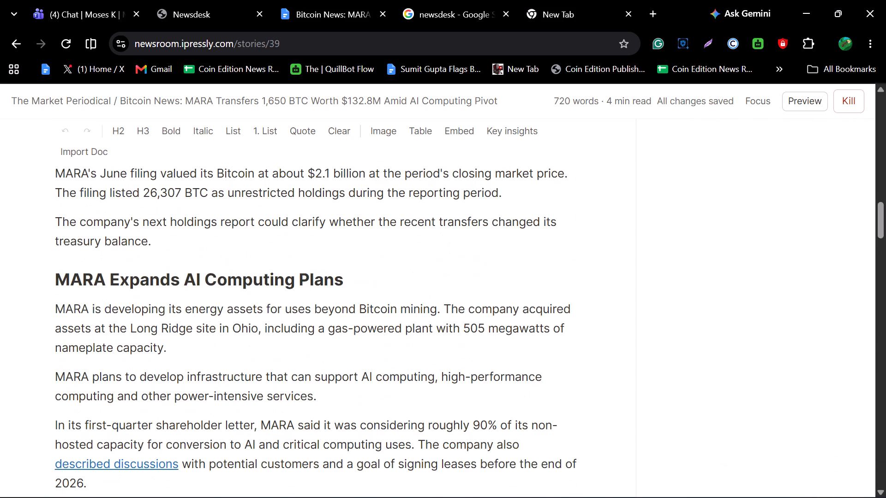
{"action": "scroll", "coordinate": [178, 214], "scroll_direction": "up", "scroll_amount": 1}
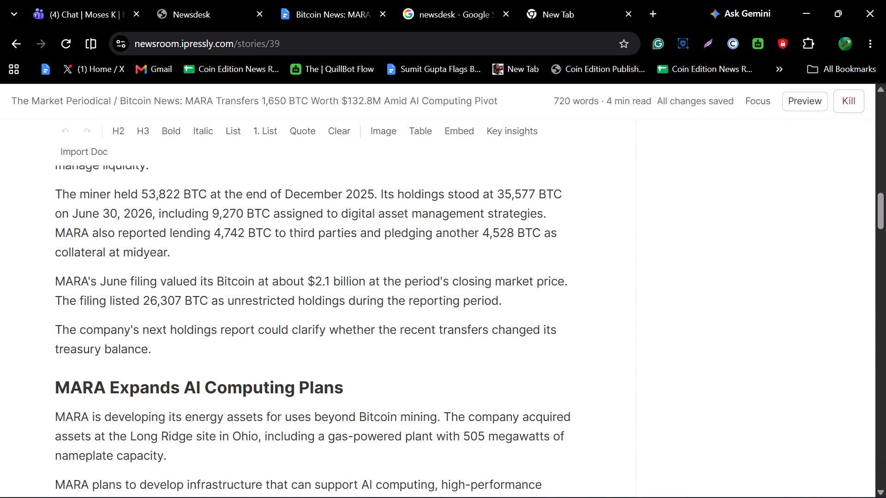
{"action": "scroll", "coordinate": [142, 144], "scroll_direction": "up", "scroll_amount": 4}
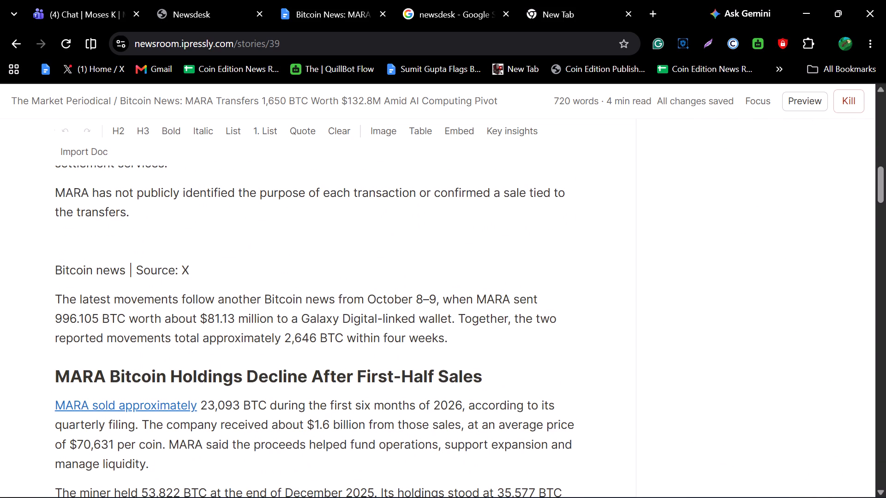
{"action": "left_click", "coordinate": [94, 101]}
{"action": "scroll", "coordinate": [23, 200], "scroll_direction": "up", "scroll_amount": 4}
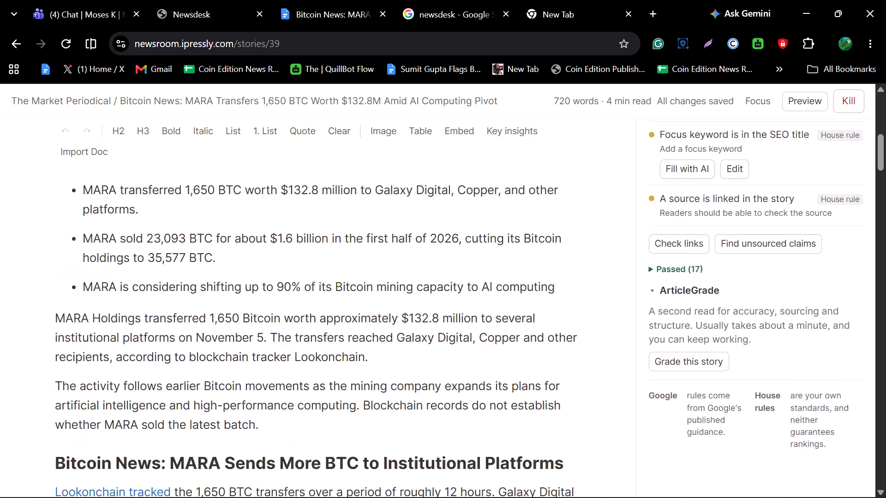
{"action": "scroll", "coordinate": [23, 200], "scroll_direction": "up", "scroll_amount": 9}
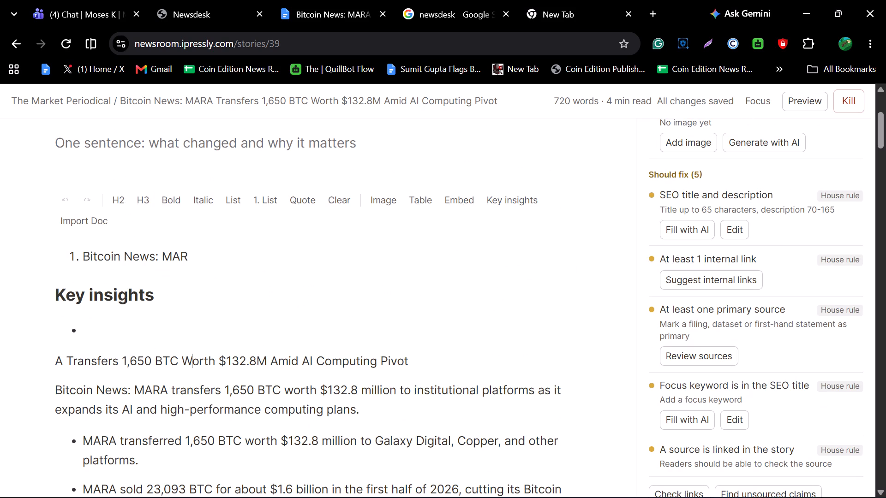
{"action": "left_click", "coordinate": [798, 103]}
{"action": "scroll", "coordinate": [506, 301], "scroll_direction": "down", "scroll_amount": 1}
{"action": "scroll", "coordinate": [506, 301], "scroll_direction": "up", "scroll_amount": 4}
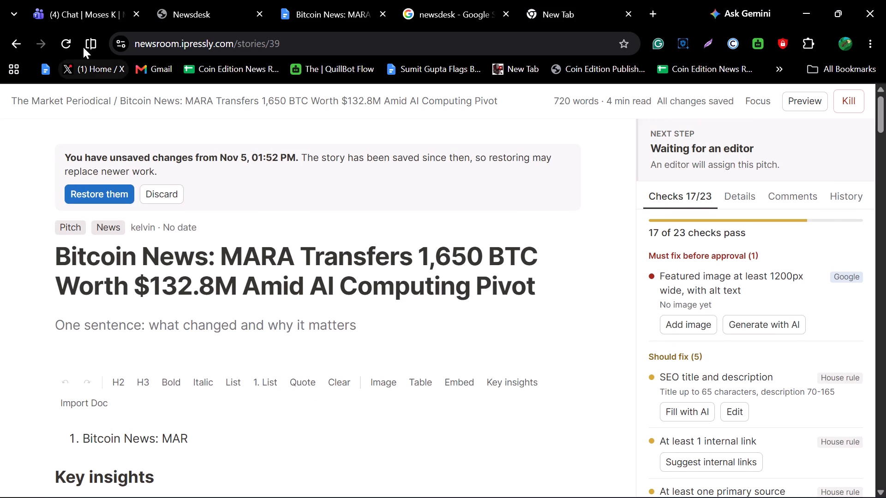
Reload the MARA story page, exiting the unresponsive page.
{"action": "left_click", "coordinate": [61, 45]}
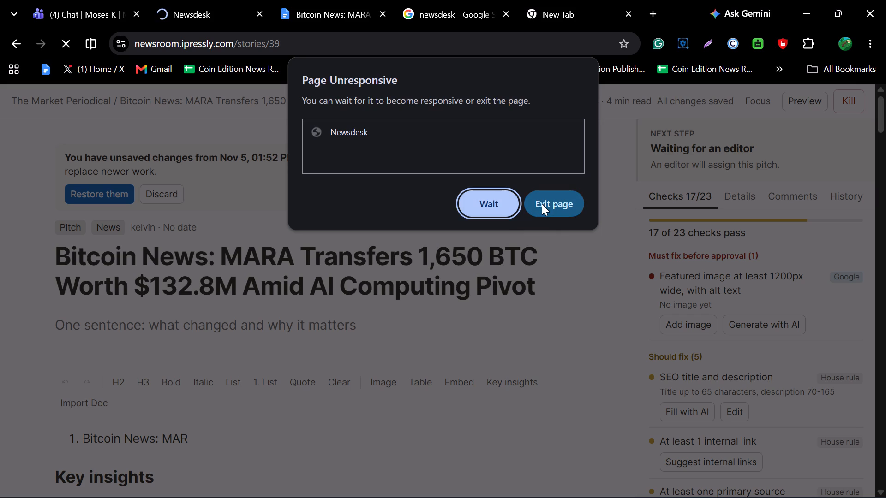
{"action": "left_click", "coordinate": [563, 204]}
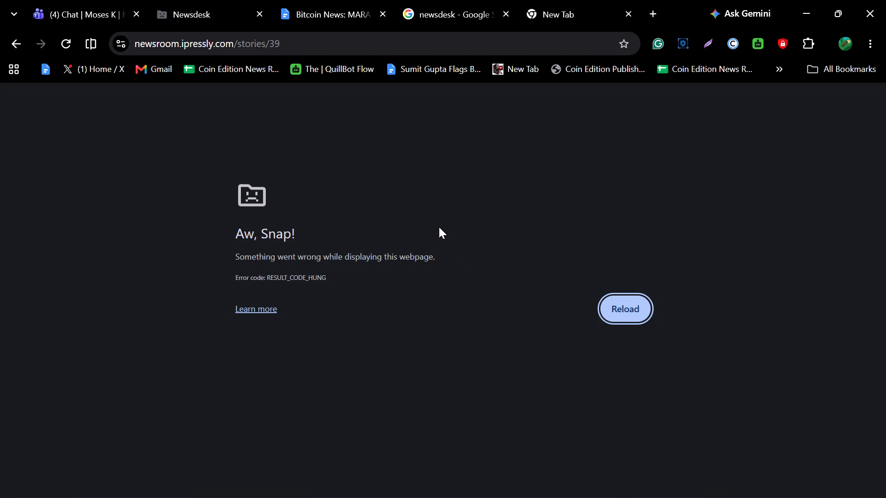
{"action": "left_click", "coordinate": [620, 305]}
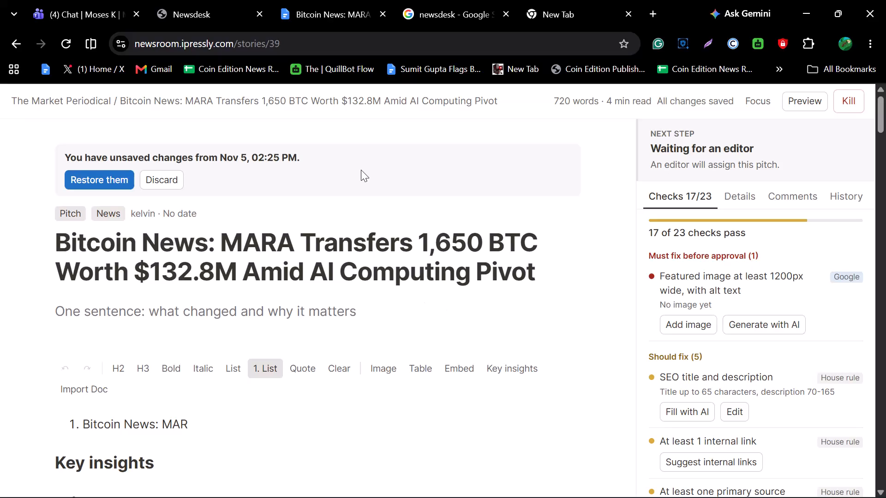
On the Market Periodical board, start a new pitch with the Google Docs article's headline "Bitcoin News: MARA Transfers 1,650 BTC Worth $132.8M Amid AI Computing Pivot".
{"action": "double_click", "coordinate": [62, 99]}
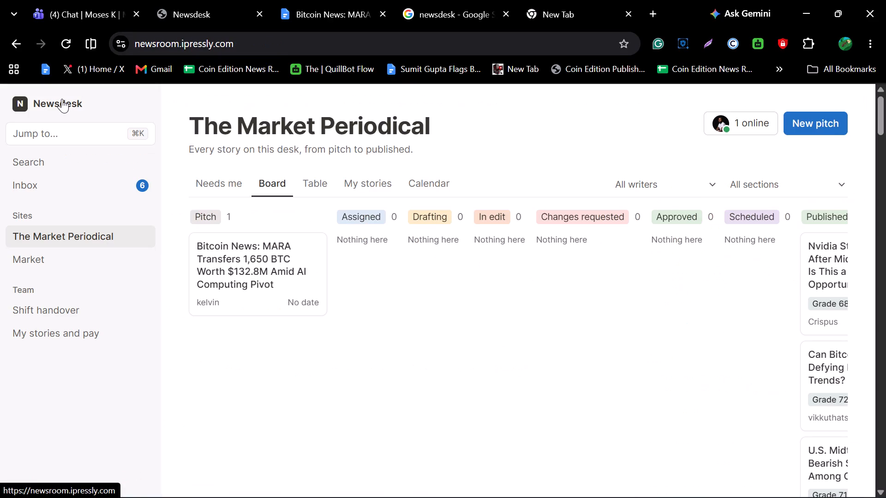
{"action": "left_click", "coordinate": [817, 119]}
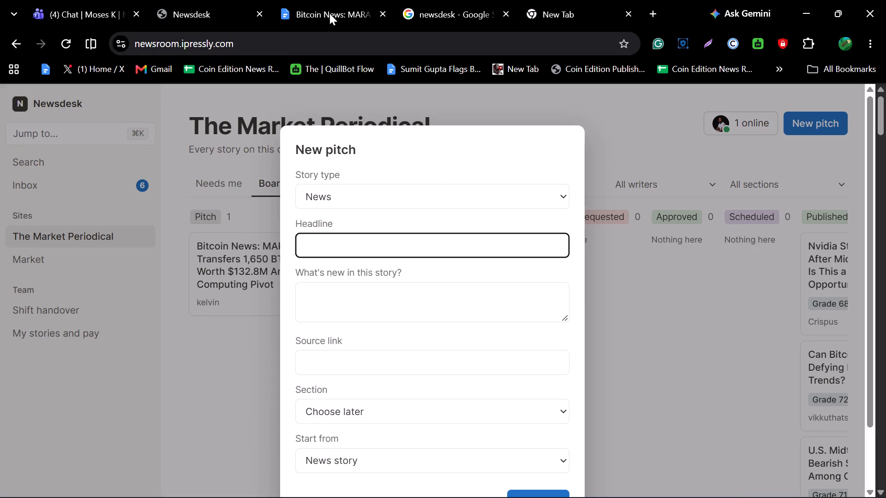
{"action": "left_click", "coordinate": [315, 8]}
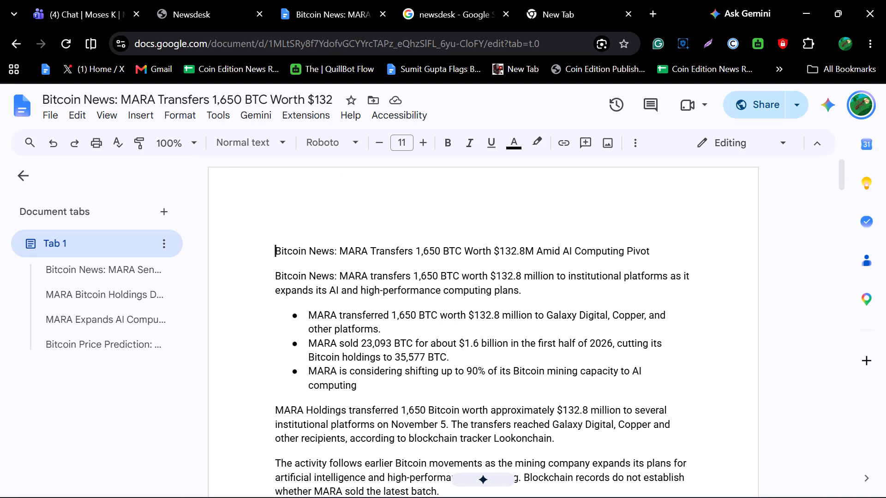
{"action": "left_click_drag", "start_coordinate": [658, 251], "coordinate": [284, 249]}
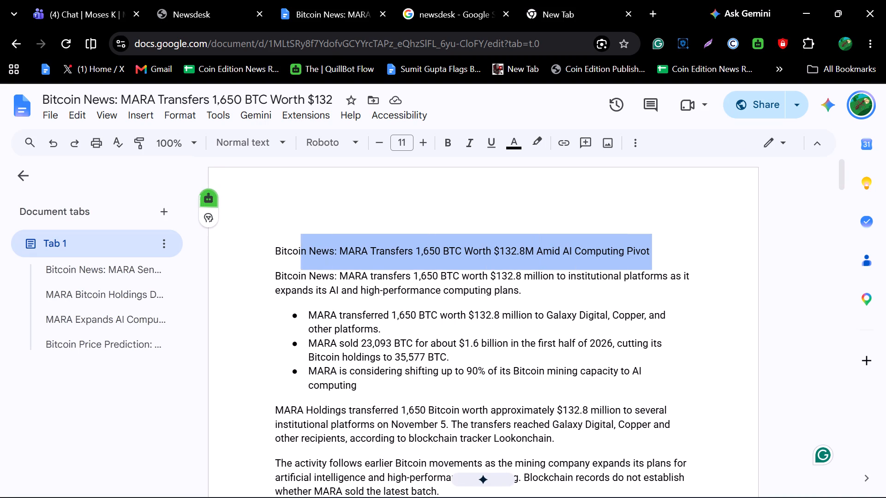
{"action": "left_click_drag", "start_coordinate": [284, 249], "coordinate": [276, 249]}
{"action": "key", "text": "ctrl+c"}
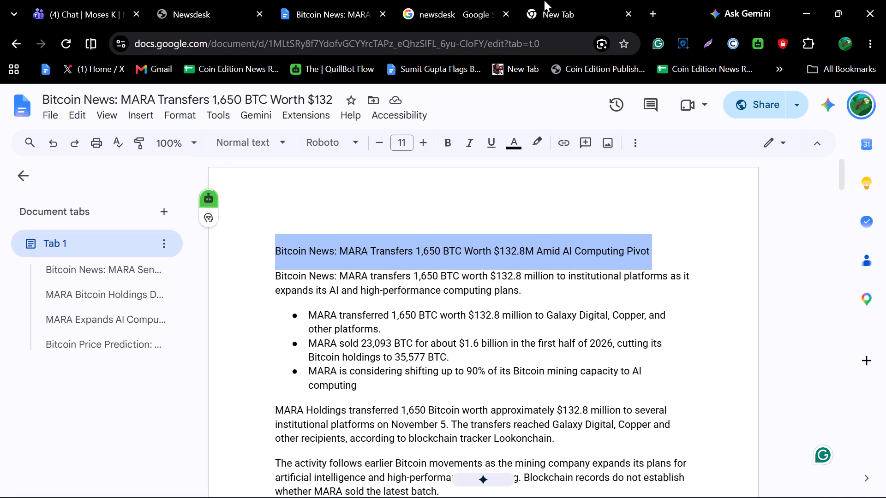
{"action": "left_click", "coordinate": [192, 17]}
{"action": "key", "text": "ctrl+v"}
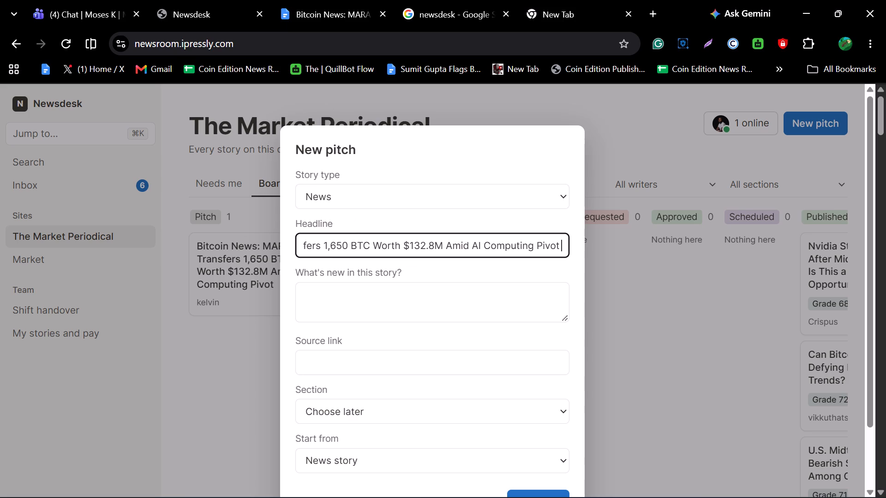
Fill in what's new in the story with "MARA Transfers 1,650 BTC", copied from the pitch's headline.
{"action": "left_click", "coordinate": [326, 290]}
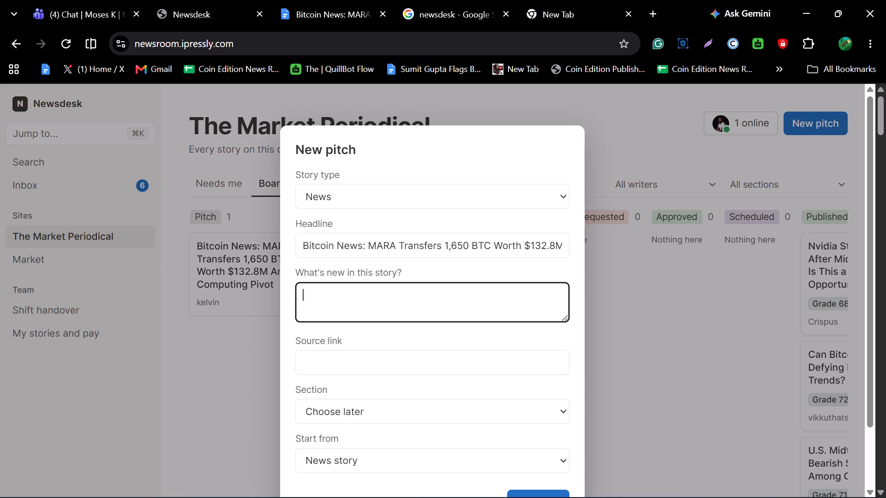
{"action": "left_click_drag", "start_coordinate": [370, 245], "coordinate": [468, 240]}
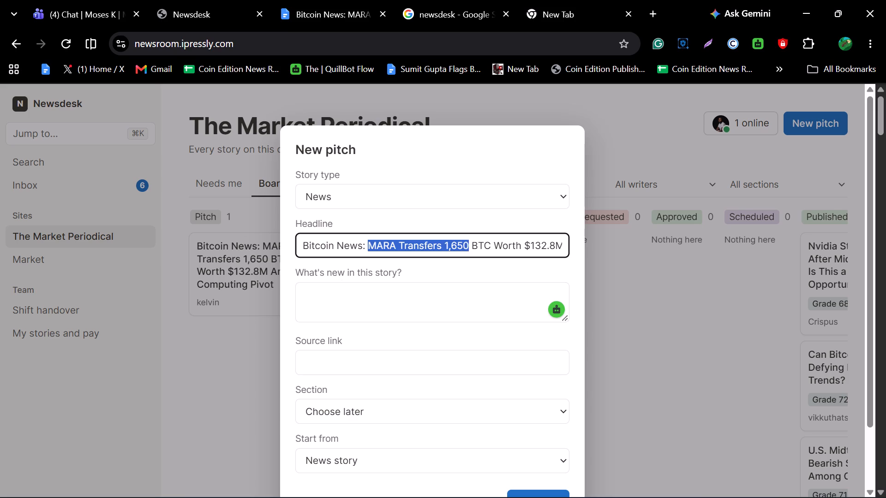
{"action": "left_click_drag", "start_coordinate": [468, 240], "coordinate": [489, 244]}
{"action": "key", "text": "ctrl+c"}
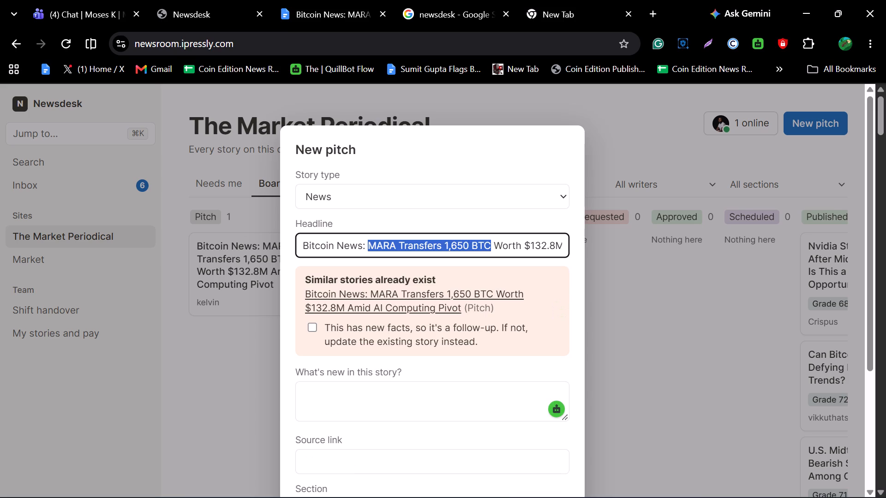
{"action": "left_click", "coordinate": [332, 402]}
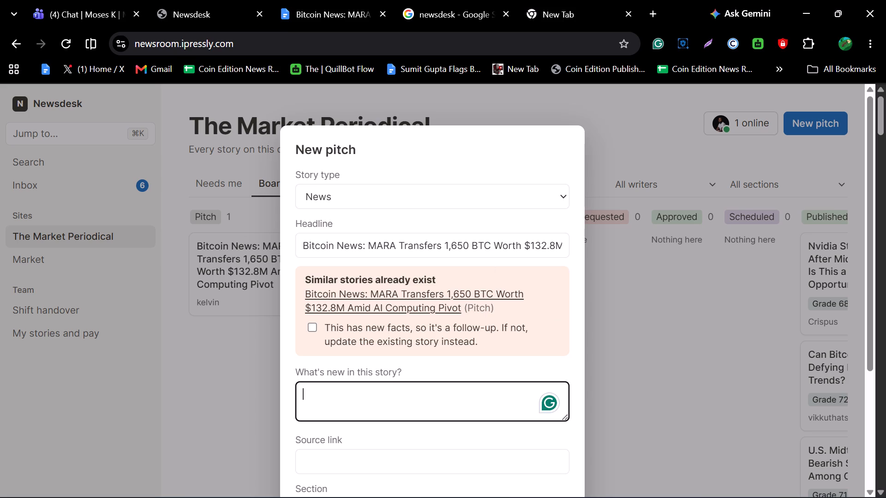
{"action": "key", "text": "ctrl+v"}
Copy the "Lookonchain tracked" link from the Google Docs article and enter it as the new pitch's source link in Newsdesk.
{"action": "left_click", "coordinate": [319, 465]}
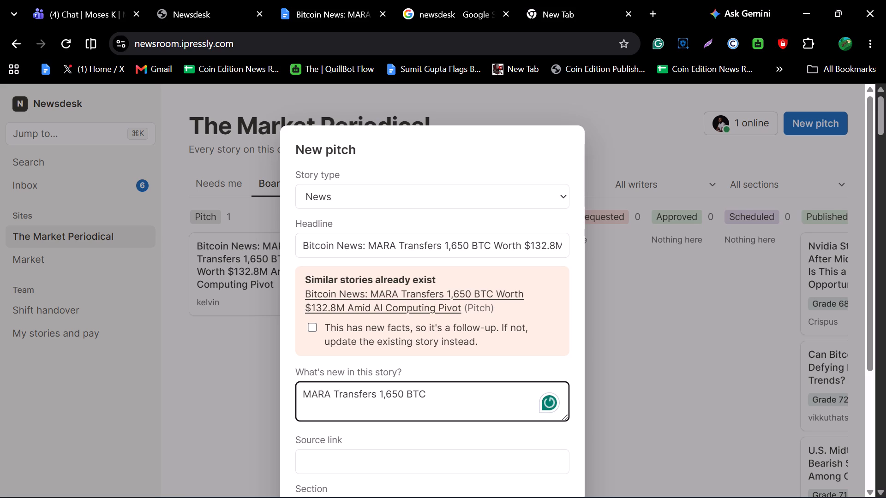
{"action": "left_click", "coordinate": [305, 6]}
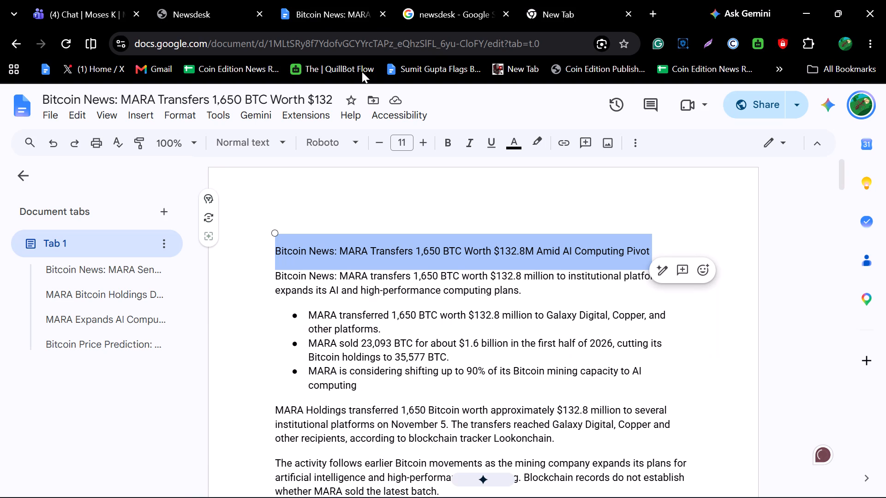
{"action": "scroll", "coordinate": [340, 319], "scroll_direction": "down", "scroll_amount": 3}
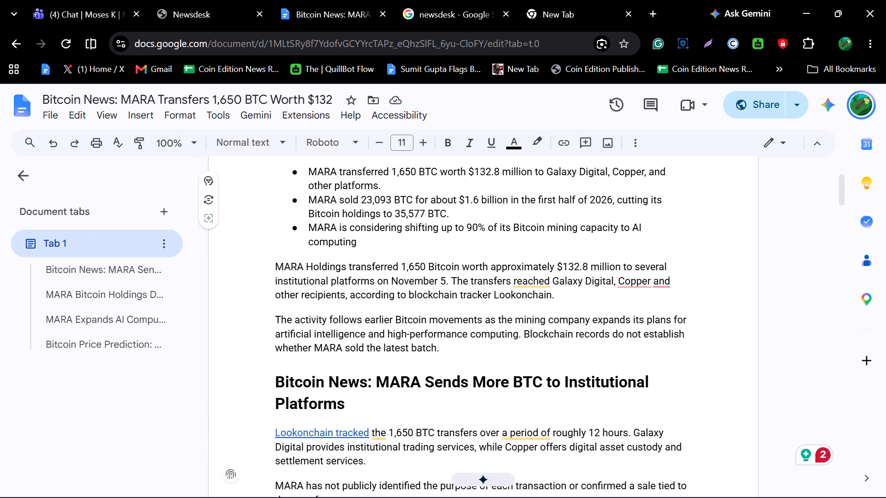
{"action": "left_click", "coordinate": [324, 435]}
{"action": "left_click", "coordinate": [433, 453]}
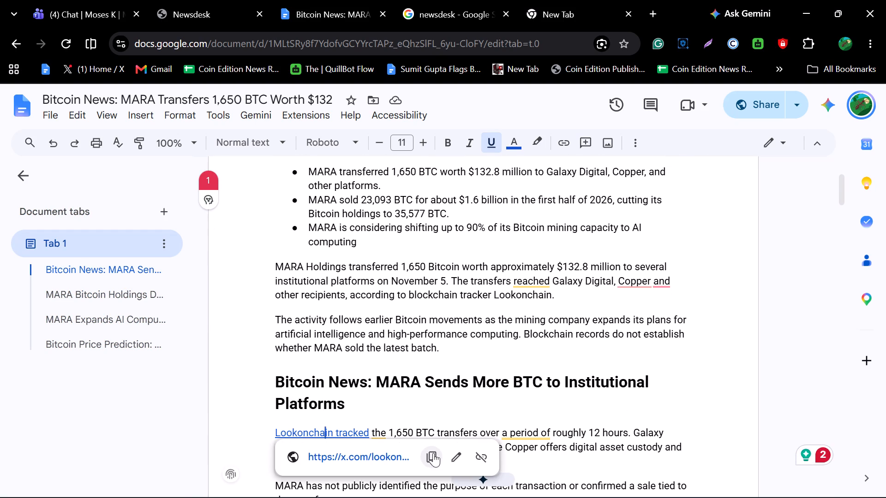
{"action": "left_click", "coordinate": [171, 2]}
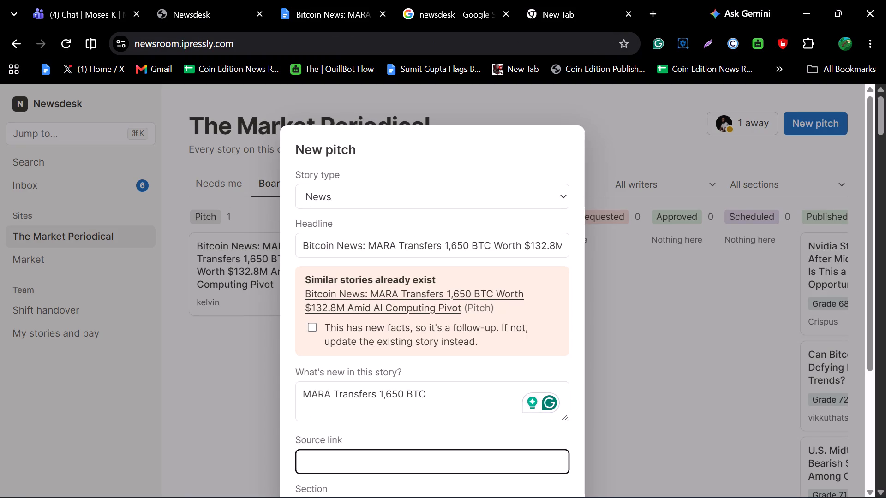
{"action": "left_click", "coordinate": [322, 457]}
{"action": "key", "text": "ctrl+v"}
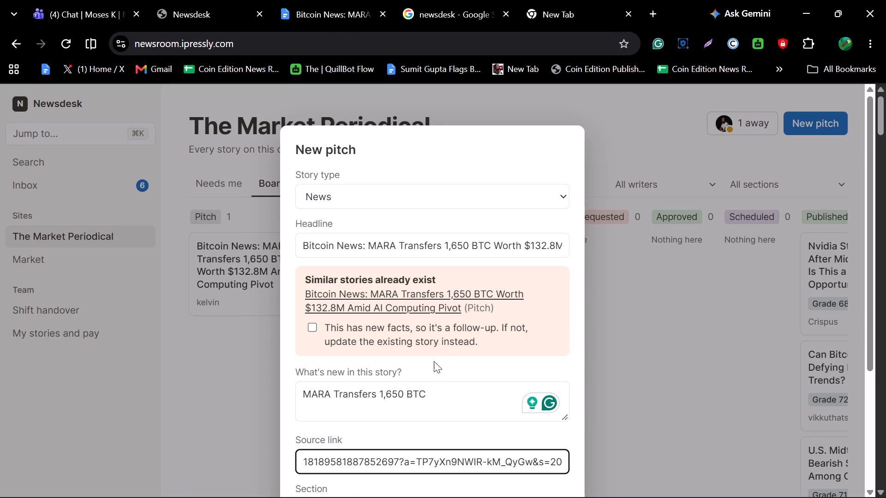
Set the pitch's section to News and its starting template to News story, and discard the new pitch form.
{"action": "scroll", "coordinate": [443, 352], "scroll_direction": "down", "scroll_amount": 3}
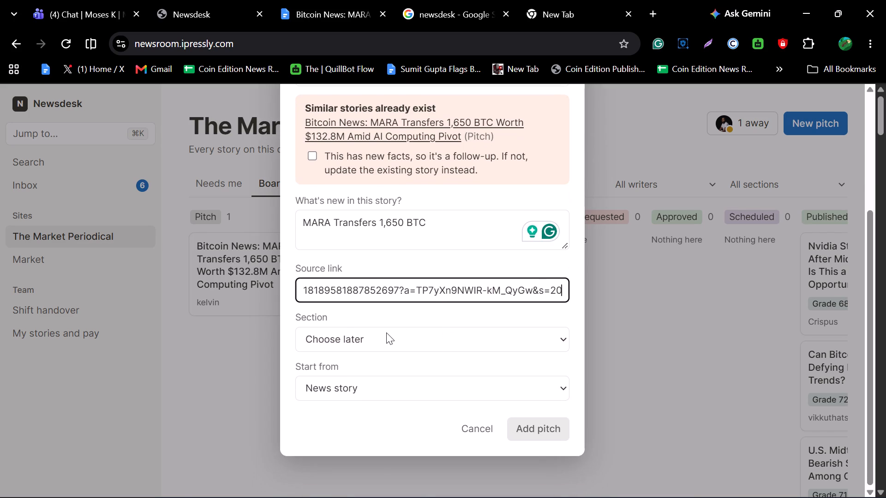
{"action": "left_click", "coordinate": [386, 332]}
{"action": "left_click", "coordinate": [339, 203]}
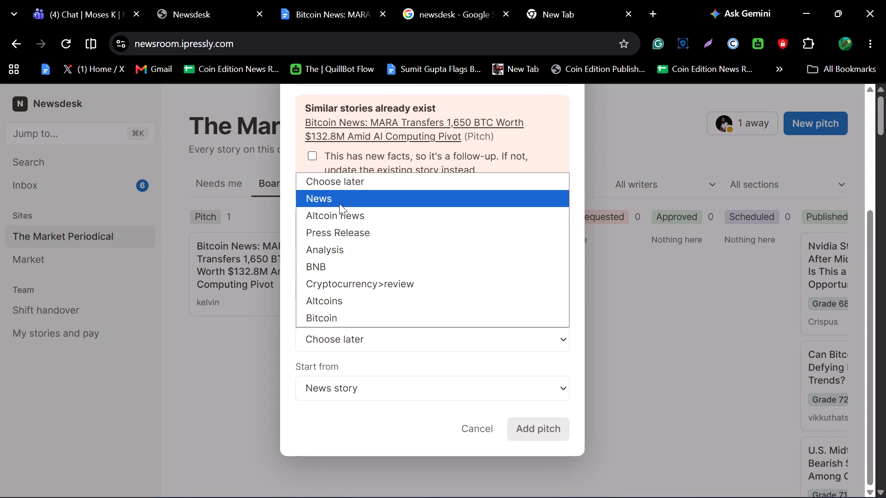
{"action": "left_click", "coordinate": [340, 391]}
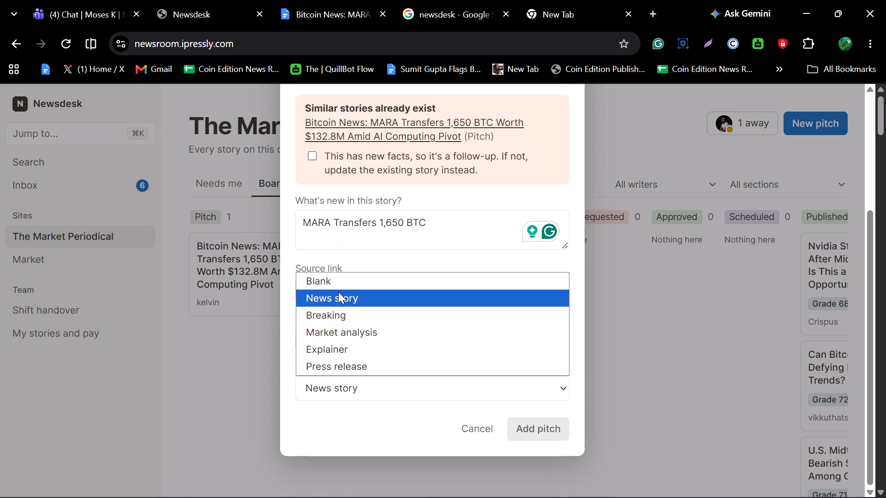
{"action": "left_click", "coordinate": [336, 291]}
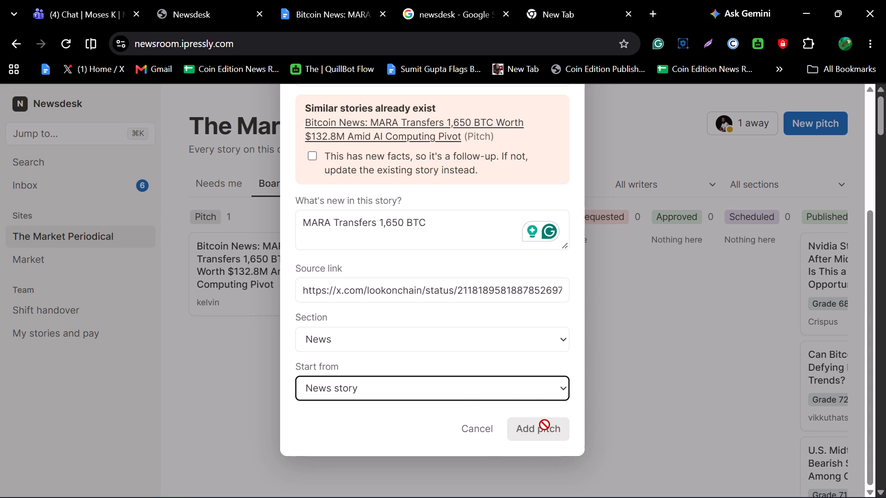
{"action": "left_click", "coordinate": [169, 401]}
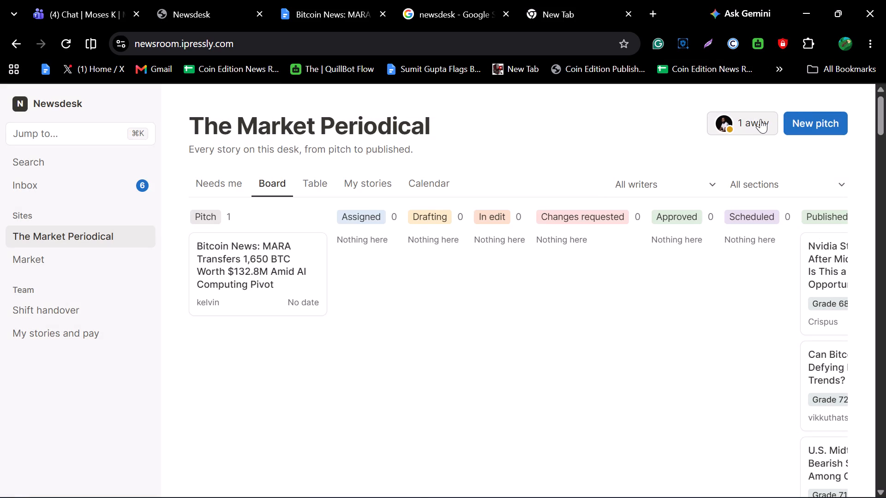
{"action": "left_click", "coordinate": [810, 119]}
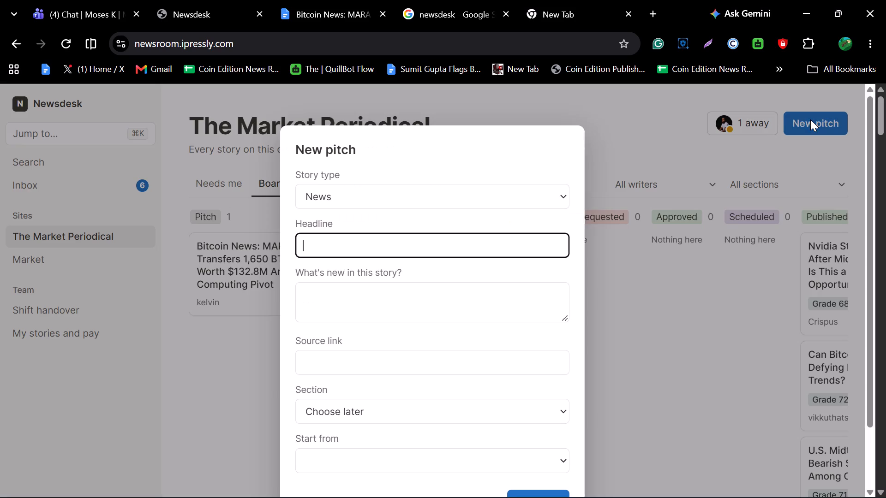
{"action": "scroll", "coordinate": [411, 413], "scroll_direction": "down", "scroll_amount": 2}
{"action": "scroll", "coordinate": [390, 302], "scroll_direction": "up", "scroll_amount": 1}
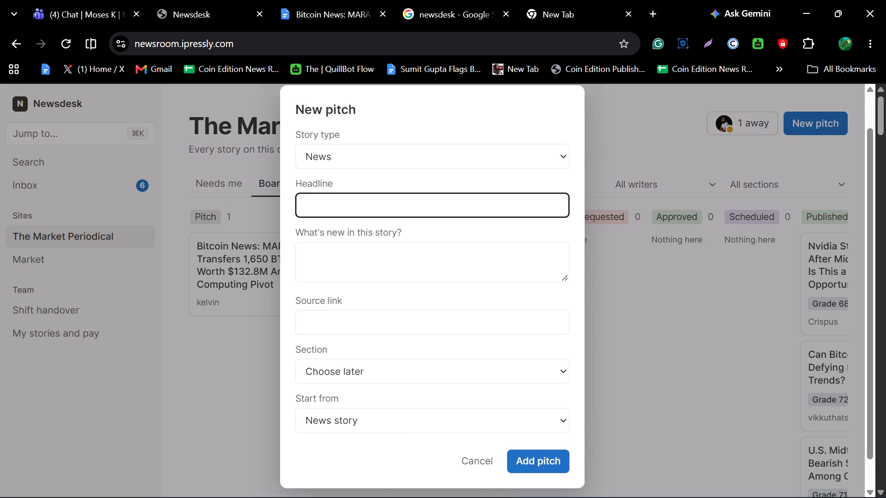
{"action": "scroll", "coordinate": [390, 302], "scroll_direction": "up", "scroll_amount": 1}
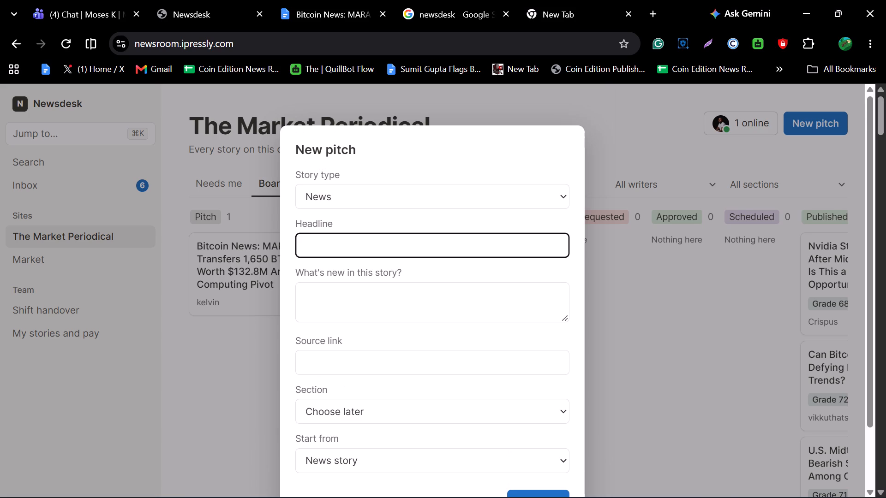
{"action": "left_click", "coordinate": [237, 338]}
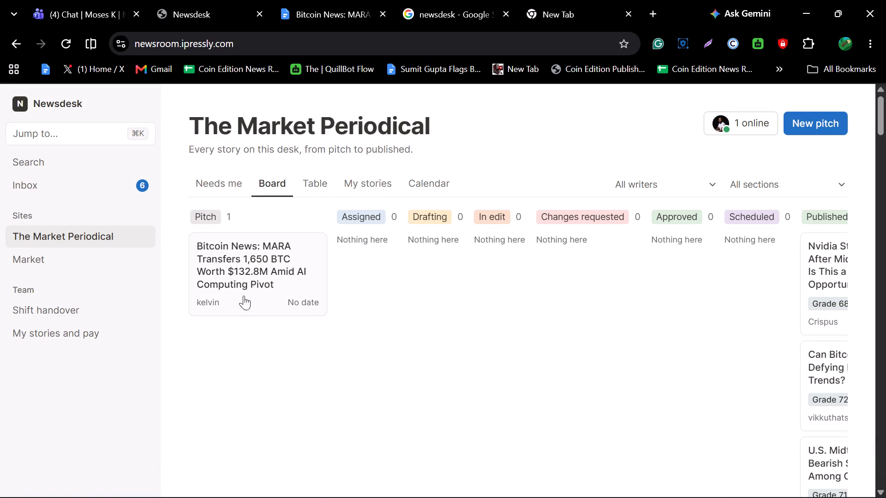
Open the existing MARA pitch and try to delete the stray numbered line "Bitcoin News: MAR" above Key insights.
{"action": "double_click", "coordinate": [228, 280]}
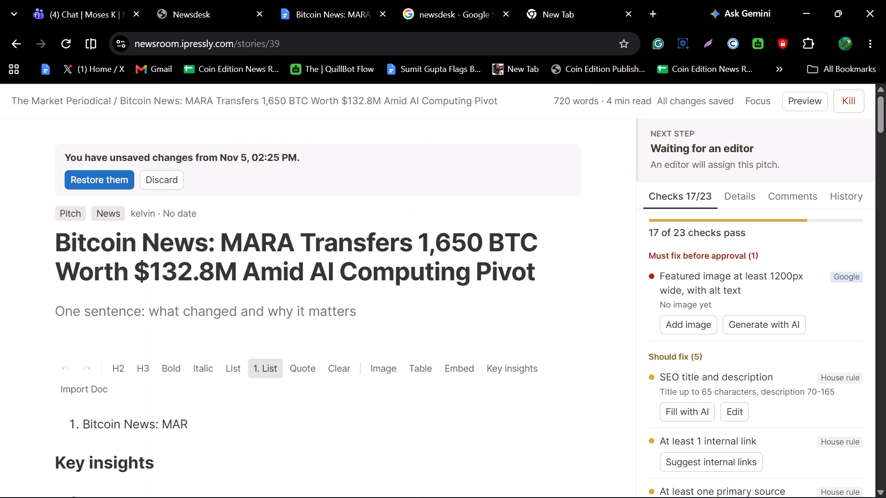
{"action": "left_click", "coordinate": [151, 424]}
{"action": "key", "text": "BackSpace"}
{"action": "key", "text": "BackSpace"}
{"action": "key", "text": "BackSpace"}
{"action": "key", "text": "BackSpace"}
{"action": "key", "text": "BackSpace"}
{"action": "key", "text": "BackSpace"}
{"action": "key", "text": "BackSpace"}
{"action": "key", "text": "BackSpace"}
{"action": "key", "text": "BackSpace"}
Exit the unresponsive MARA story page.
{"action": "scroll", "coordinate": [160, 380], "scroll_direction": "down", "scroll_amount": 3}
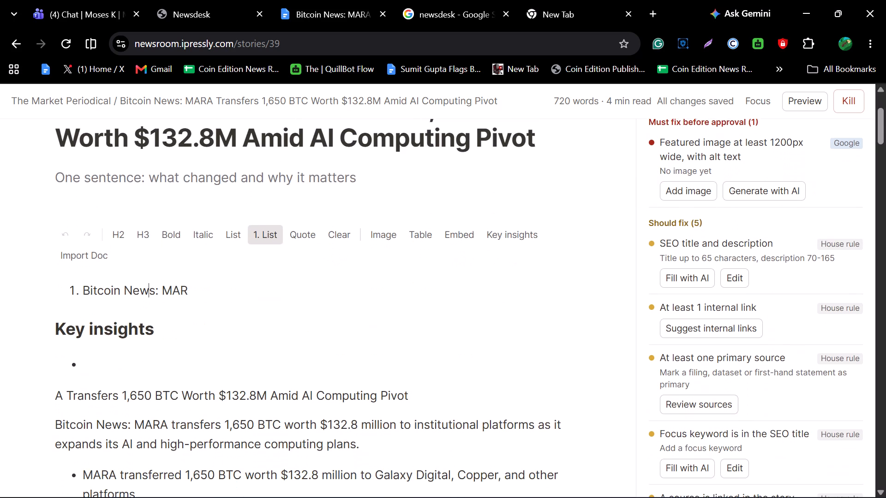
{"action": "scroll", "coordinate": [160, 380], "scroll_direction": "down", "scroll_amount": 2}
{"action": "scroll", "coordinate": [176, 338], "scroll_direction": "down", "scroll_amount": 1}
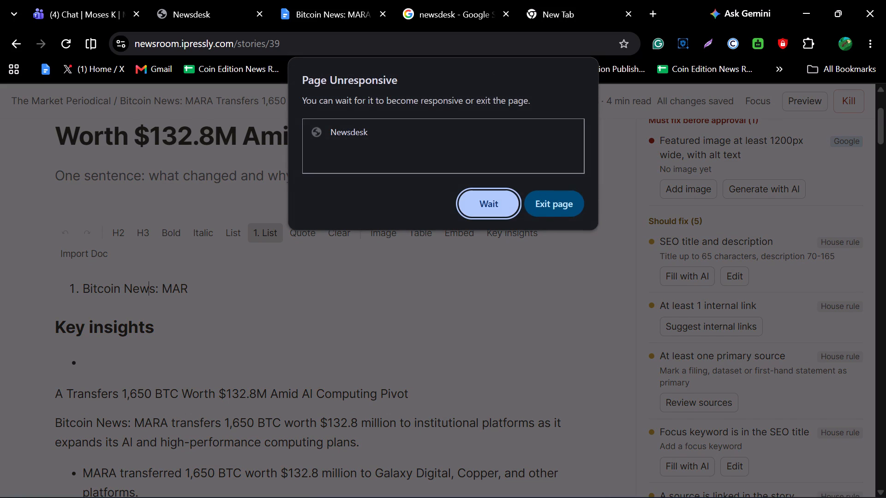
{"action": "left_click", "coordinate": [548, 203]}
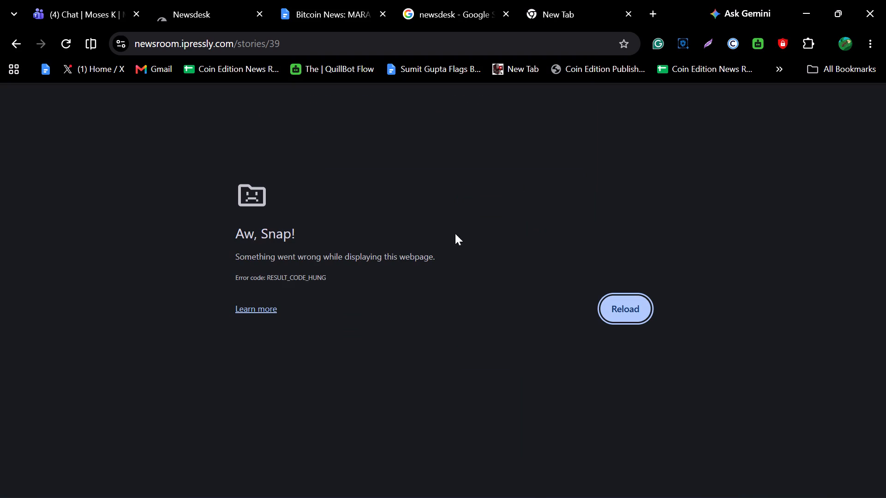
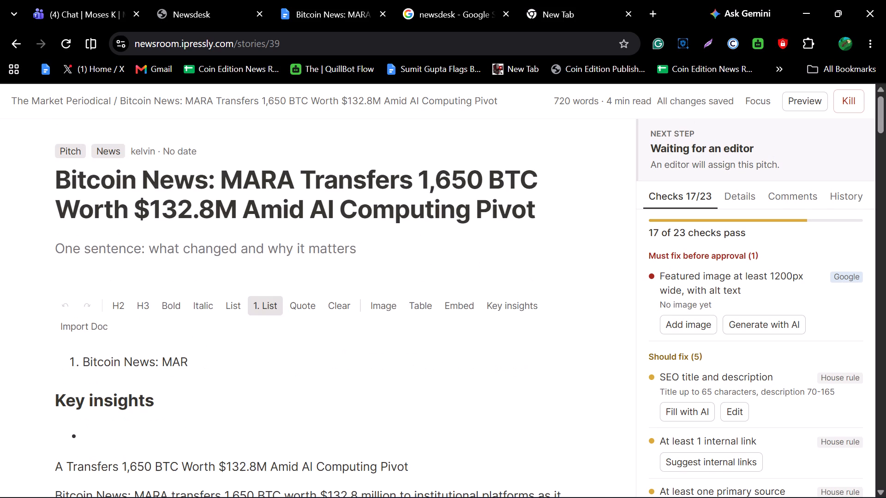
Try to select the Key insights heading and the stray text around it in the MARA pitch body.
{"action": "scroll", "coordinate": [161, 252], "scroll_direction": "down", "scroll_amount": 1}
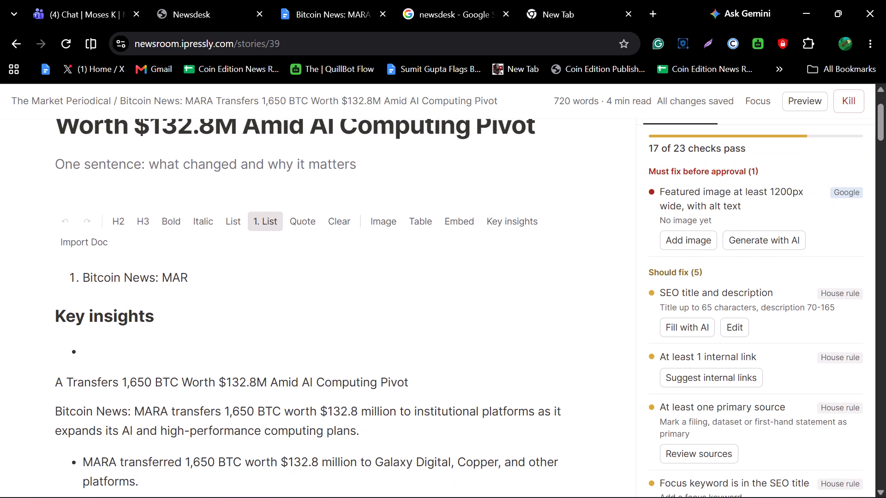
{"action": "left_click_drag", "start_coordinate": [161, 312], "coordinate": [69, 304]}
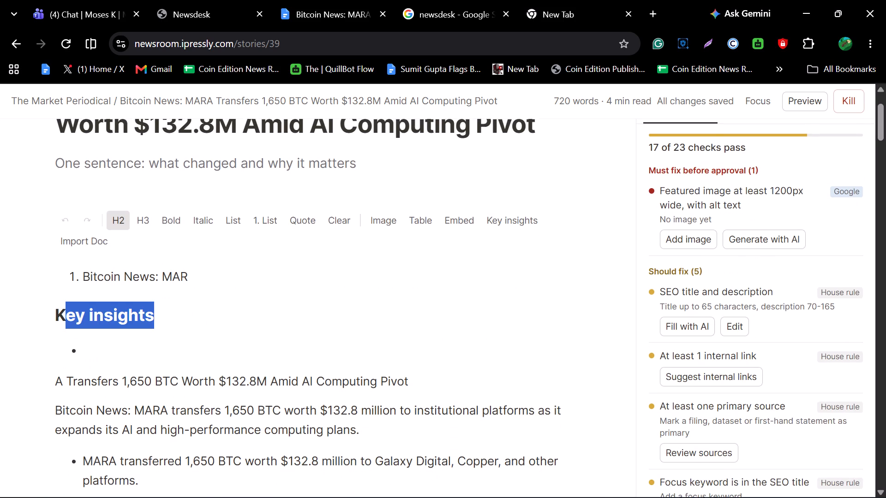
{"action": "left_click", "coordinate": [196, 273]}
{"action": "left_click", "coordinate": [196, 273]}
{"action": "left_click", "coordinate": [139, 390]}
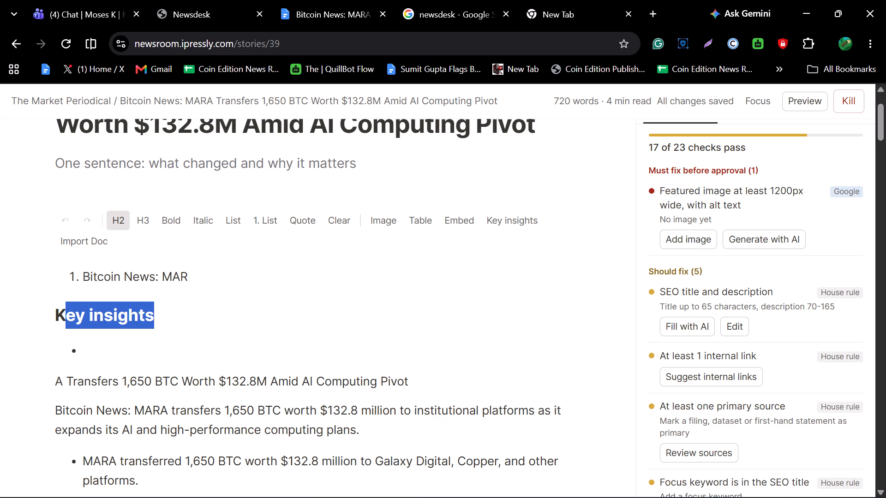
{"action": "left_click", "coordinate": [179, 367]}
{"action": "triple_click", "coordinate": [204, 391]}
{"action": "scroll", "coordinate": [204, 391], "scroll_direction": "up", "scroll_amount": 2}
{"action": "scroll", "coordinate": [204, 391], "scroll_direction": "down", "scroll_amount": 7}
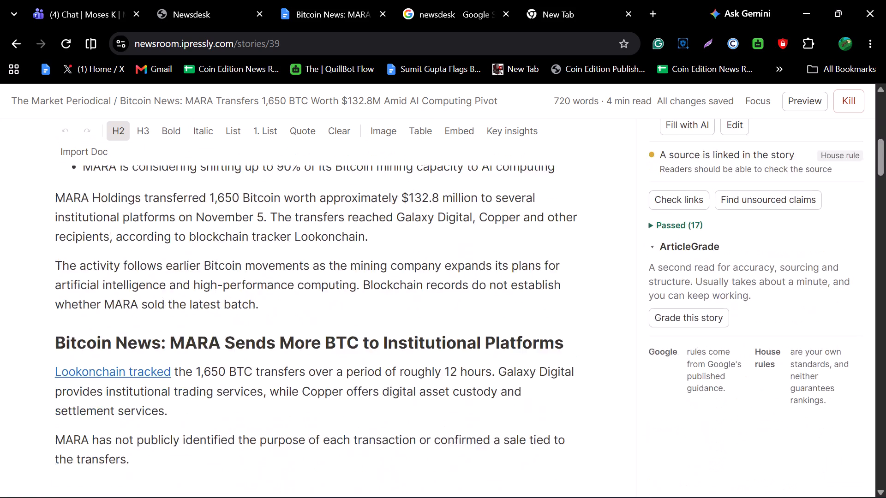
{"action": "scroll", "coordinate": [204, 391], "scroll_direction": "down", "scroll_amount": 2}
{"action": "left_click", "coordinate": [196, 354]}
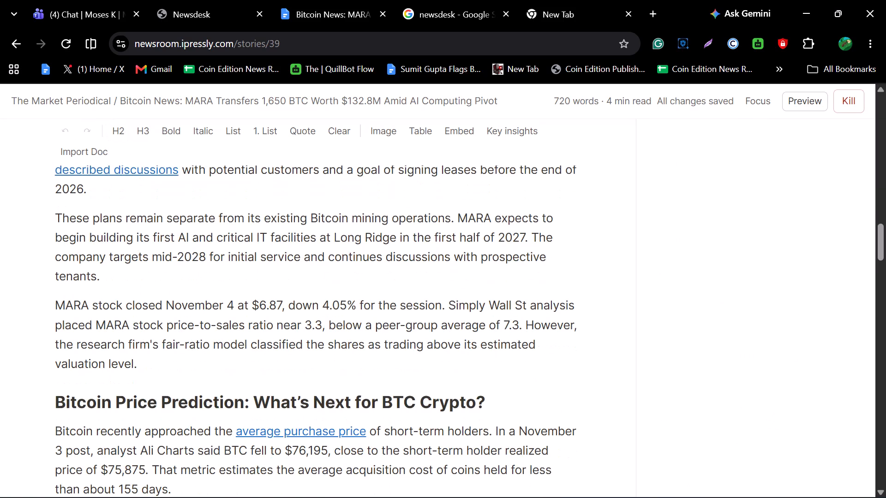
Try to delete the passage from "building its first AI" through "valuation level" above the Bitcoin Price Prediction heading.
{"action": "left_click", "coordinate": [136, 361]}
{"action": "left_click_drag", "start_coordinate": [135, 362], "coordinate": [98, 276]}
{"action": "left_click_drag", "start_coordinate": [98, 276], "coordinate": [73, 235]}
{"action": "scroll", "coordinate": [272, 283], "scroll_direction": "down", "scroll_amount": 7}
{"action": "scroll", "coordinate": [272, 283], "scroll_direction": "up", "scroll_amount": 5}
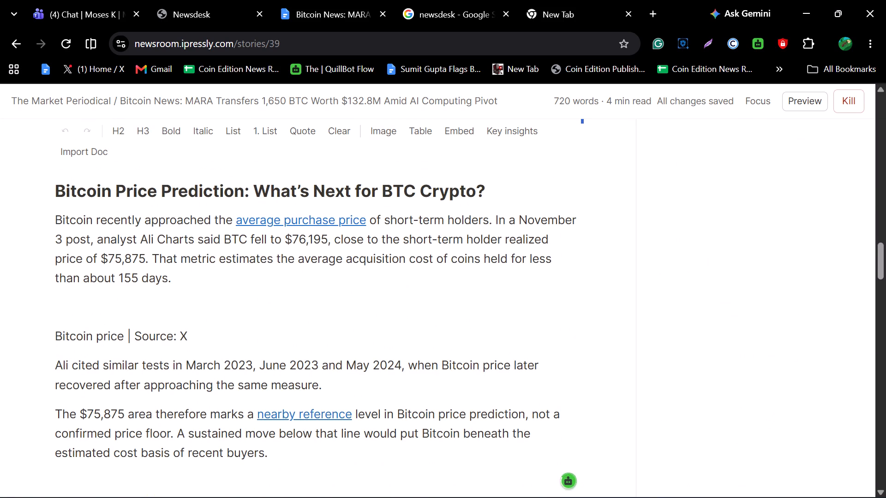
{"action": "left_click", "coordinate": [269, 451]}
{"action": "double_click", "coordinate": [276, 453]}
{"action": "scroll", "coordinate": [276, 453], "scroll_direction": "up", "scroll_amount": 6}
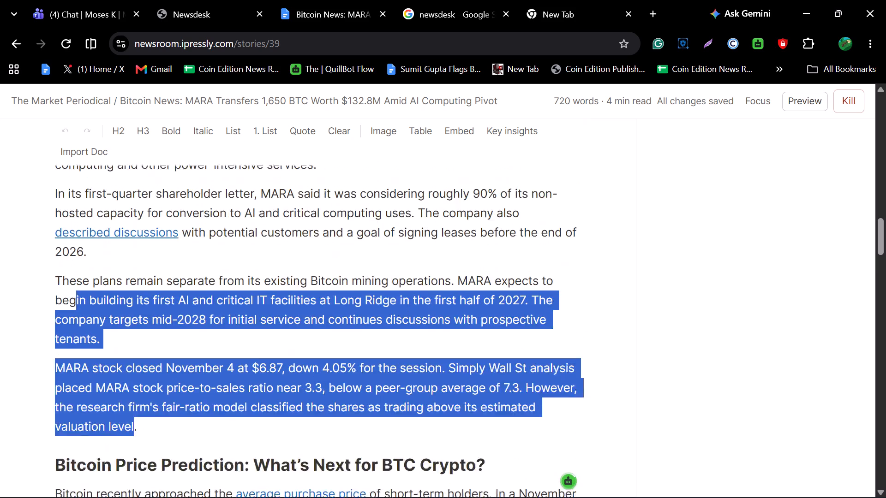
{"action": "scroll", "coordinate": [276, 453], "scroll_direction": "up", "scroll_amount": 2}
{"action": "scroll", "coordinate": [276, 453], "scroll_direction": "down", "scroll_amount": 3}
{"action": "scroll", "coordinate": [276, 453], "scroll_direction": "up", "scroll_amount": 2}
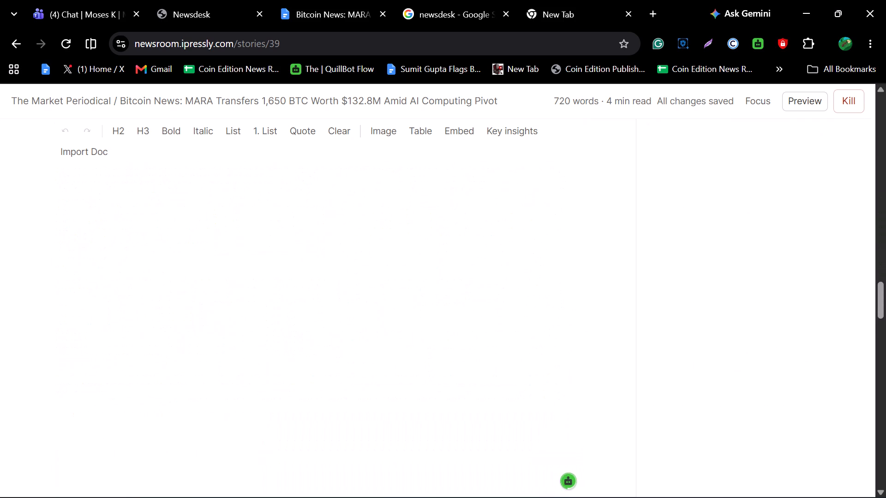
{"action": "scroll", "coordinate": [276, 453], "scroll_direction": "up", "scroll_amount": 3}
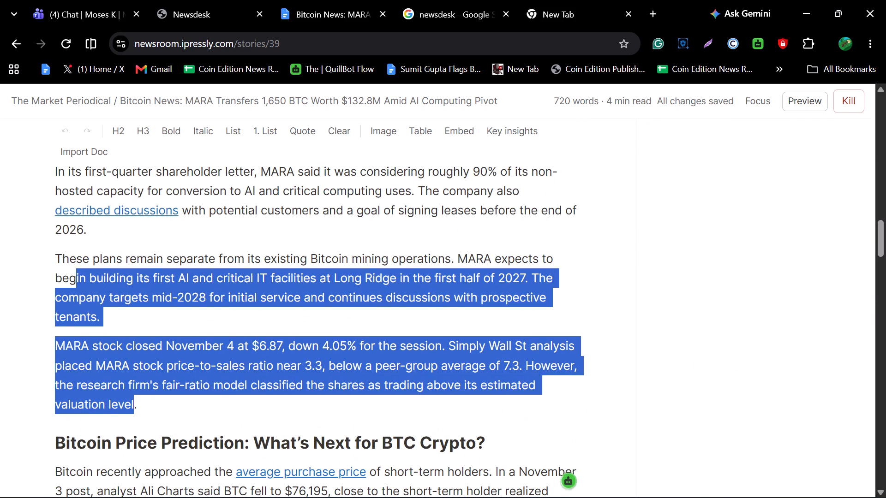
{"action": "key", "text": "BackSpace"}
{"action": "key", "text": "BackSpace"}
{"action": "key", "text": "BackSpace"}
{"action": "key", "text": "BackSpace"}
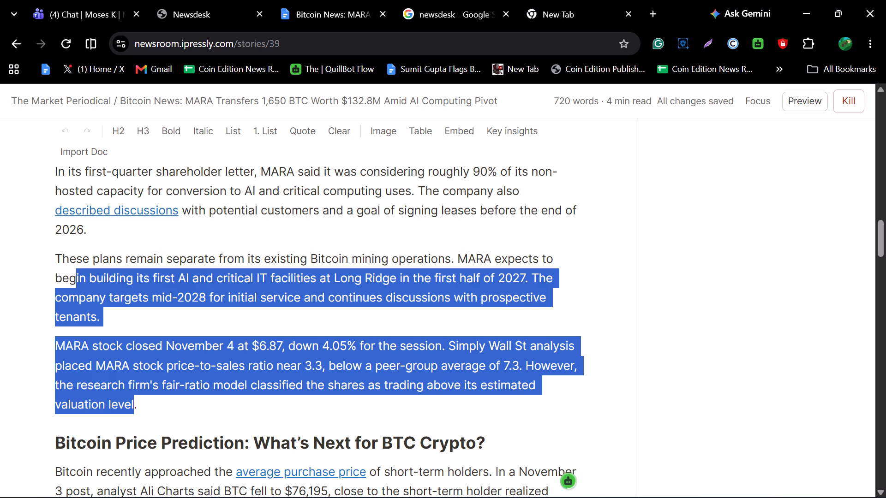
Return to the beginning of the MARA story and exit the unresponsive page.
{"action": "scroll", "coordinate": [241, 334], "scroll_direction": "up", "scroll_amount": 3}
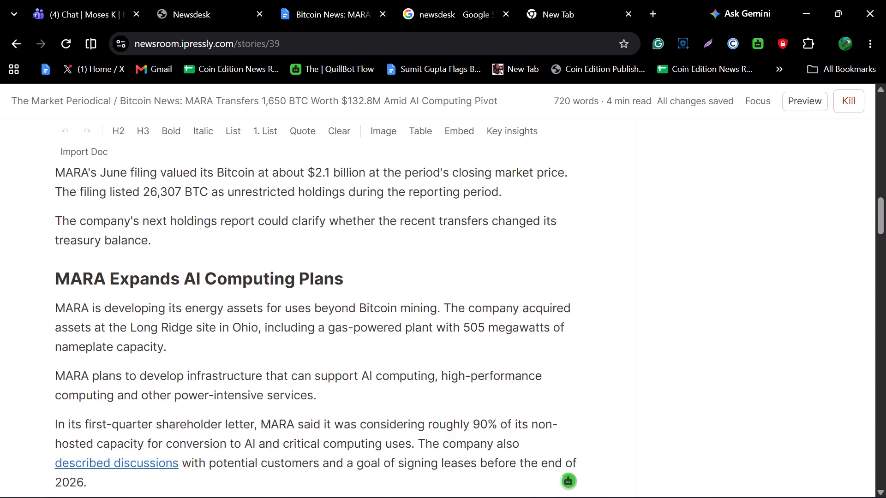
{"action": "scroll", "coordinate": [241, 334], "scroll_direction": "up", "scroll_amount": 5}
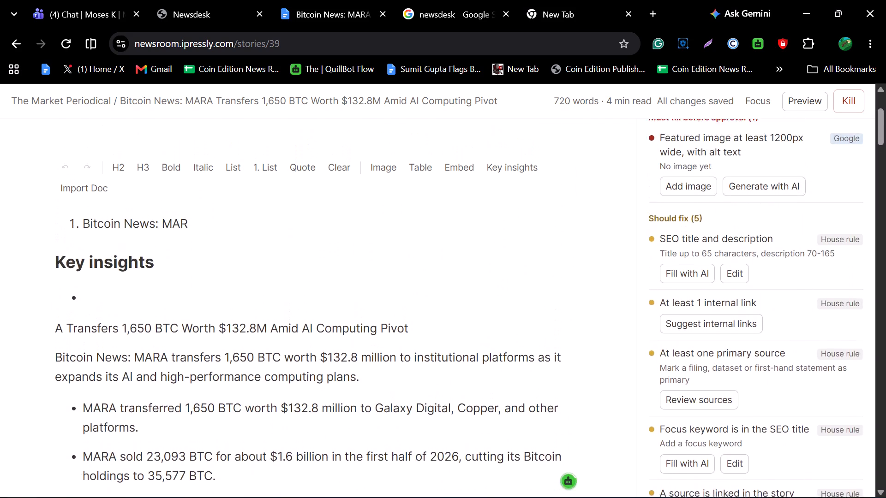
{"action": "scroll", "coordinate": [241, 334], "scroll_direction": "up", "scroll_amount": 2}
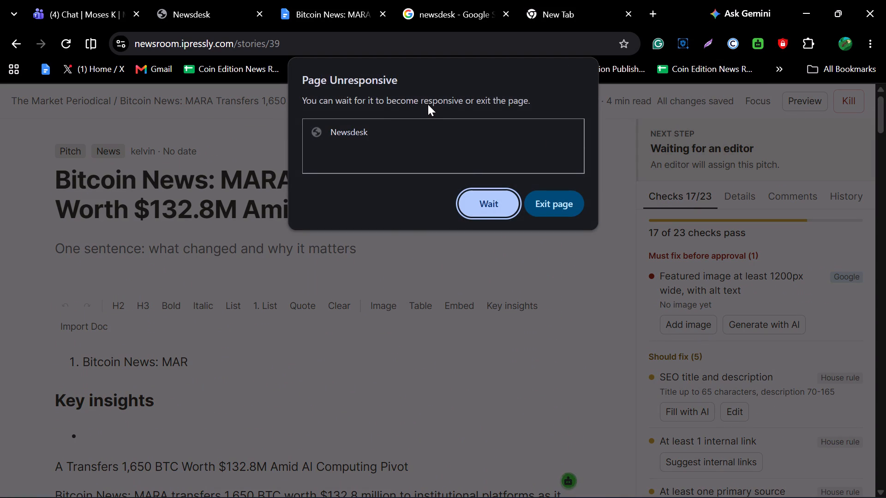
{"action": "left_click", "coordinate": [547, 202]}
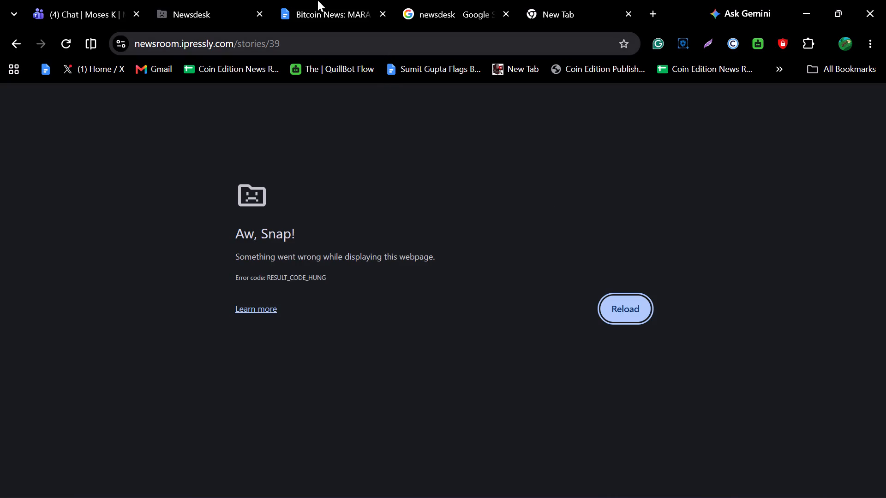
Close the crashed Newsdesk page, the newsdesk Google search and the empty new page, keeping the Google Docs article open.
{"action": "left_click", "coordinate": [258, 19]}
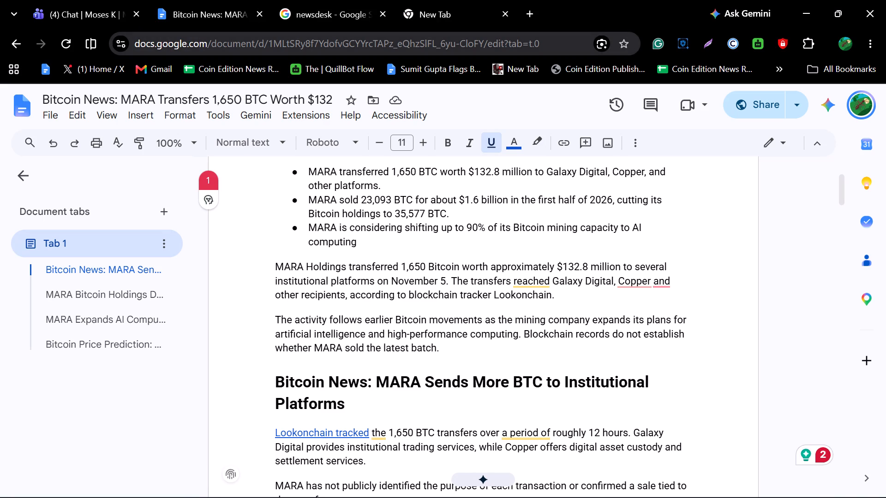
{"action": "left_click", "coordinate": [386, 11]}
{"action": "left_click", "coordinate": [386, 11]}
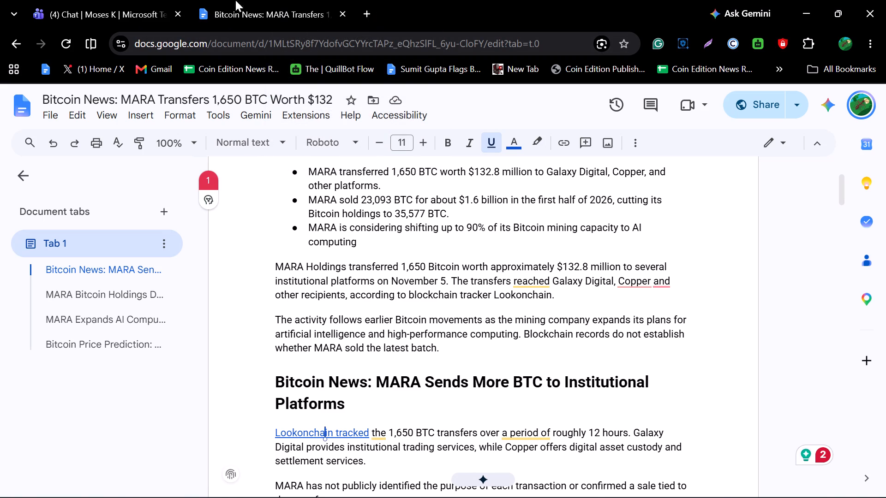
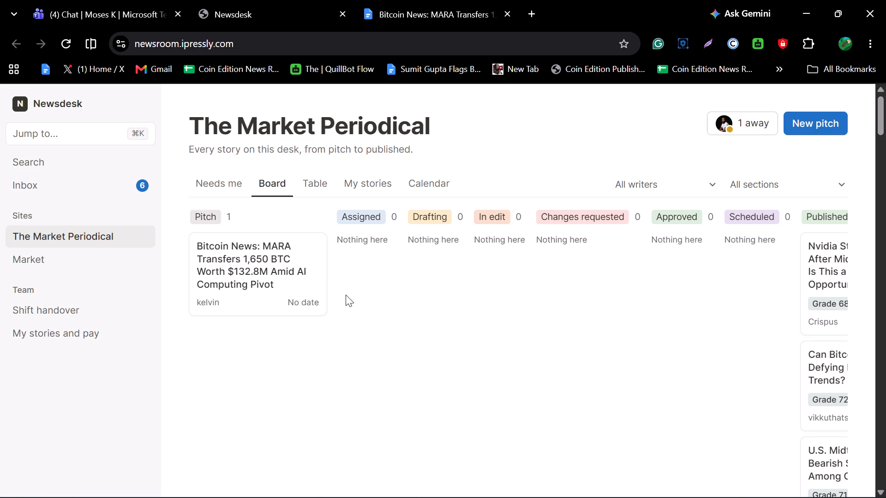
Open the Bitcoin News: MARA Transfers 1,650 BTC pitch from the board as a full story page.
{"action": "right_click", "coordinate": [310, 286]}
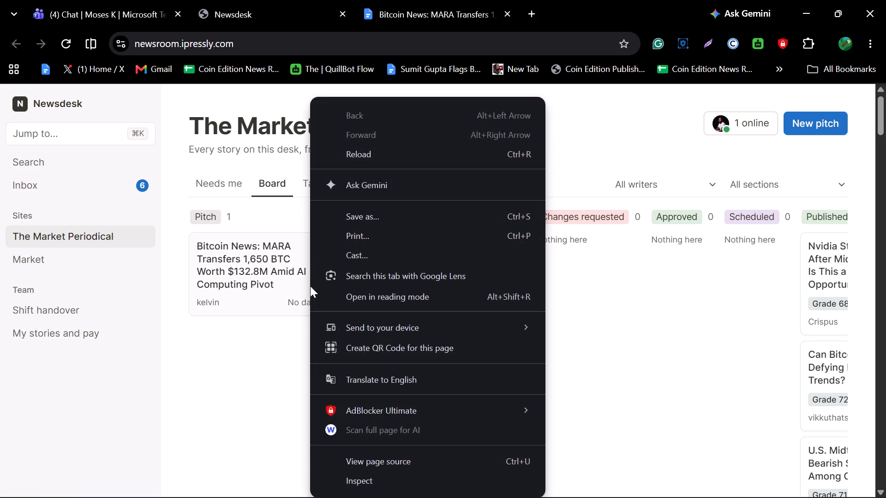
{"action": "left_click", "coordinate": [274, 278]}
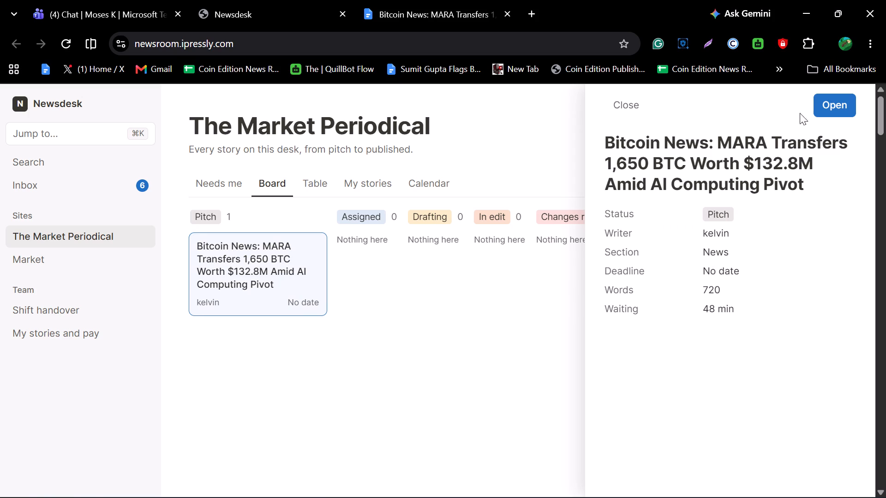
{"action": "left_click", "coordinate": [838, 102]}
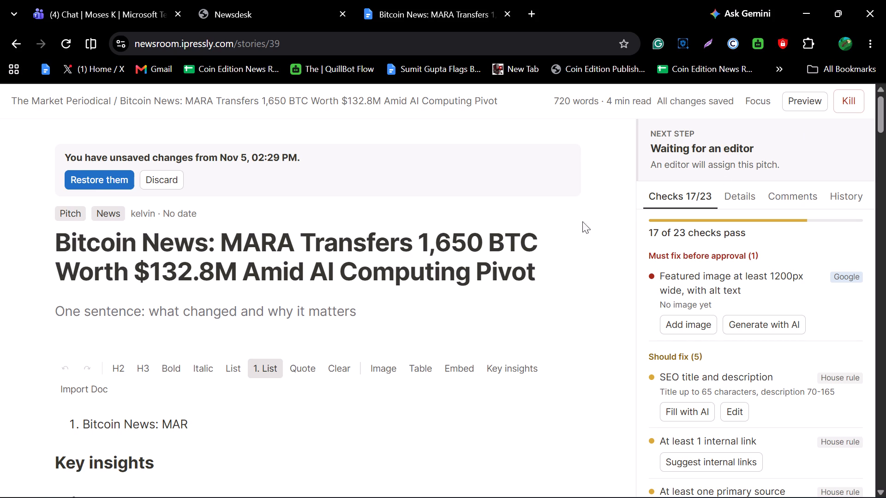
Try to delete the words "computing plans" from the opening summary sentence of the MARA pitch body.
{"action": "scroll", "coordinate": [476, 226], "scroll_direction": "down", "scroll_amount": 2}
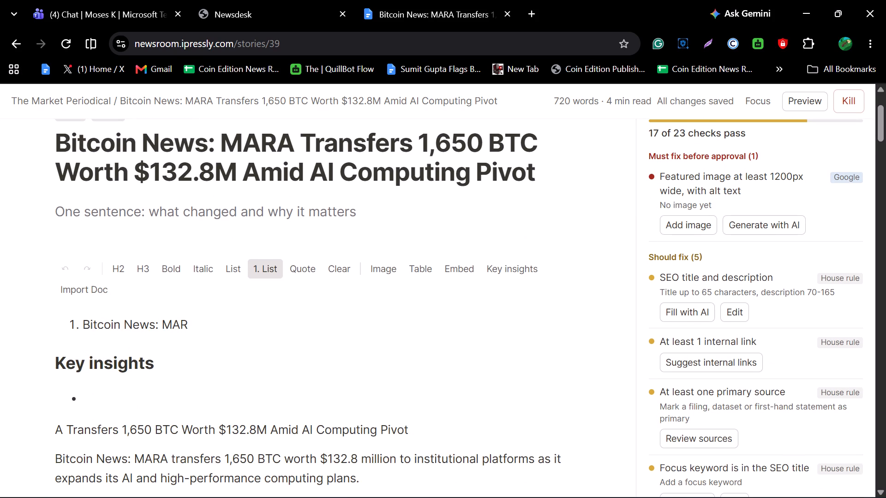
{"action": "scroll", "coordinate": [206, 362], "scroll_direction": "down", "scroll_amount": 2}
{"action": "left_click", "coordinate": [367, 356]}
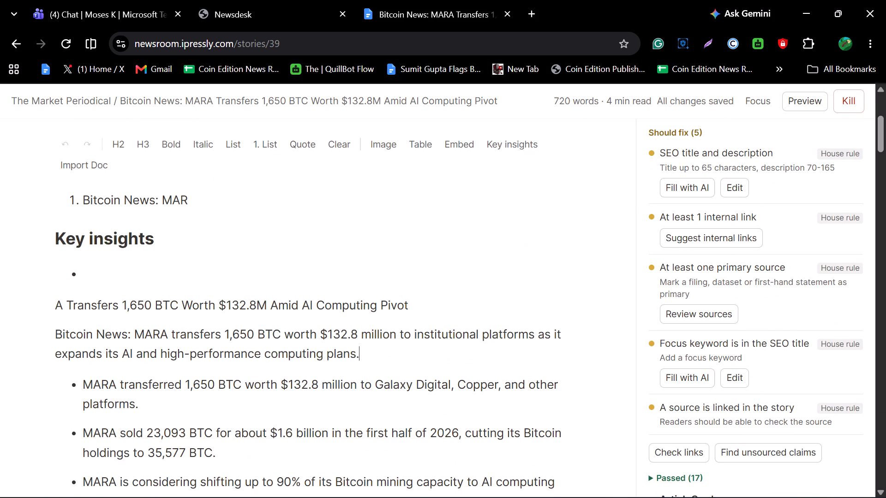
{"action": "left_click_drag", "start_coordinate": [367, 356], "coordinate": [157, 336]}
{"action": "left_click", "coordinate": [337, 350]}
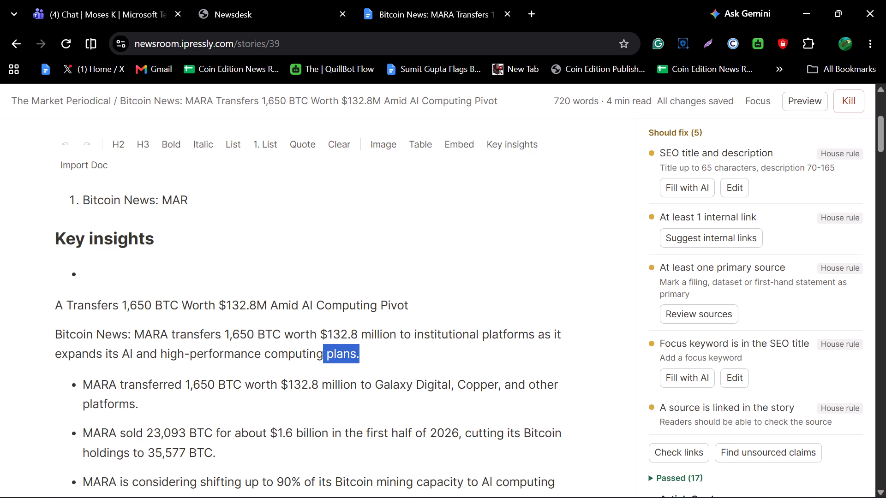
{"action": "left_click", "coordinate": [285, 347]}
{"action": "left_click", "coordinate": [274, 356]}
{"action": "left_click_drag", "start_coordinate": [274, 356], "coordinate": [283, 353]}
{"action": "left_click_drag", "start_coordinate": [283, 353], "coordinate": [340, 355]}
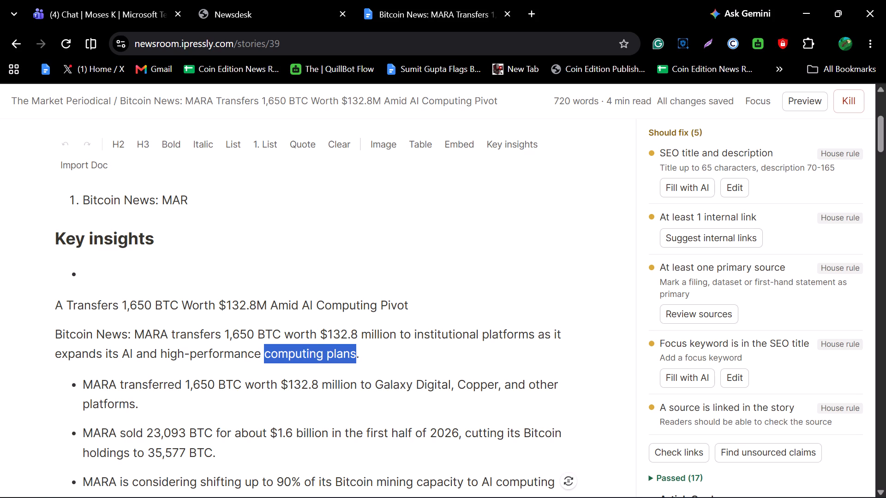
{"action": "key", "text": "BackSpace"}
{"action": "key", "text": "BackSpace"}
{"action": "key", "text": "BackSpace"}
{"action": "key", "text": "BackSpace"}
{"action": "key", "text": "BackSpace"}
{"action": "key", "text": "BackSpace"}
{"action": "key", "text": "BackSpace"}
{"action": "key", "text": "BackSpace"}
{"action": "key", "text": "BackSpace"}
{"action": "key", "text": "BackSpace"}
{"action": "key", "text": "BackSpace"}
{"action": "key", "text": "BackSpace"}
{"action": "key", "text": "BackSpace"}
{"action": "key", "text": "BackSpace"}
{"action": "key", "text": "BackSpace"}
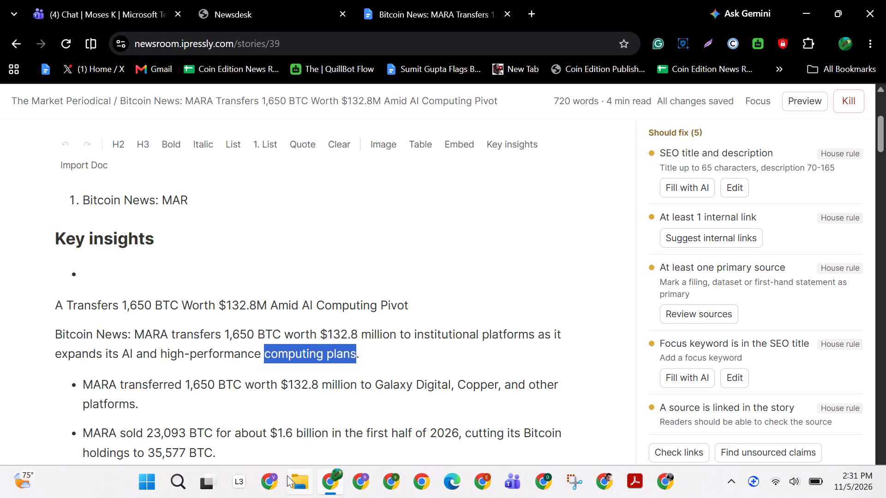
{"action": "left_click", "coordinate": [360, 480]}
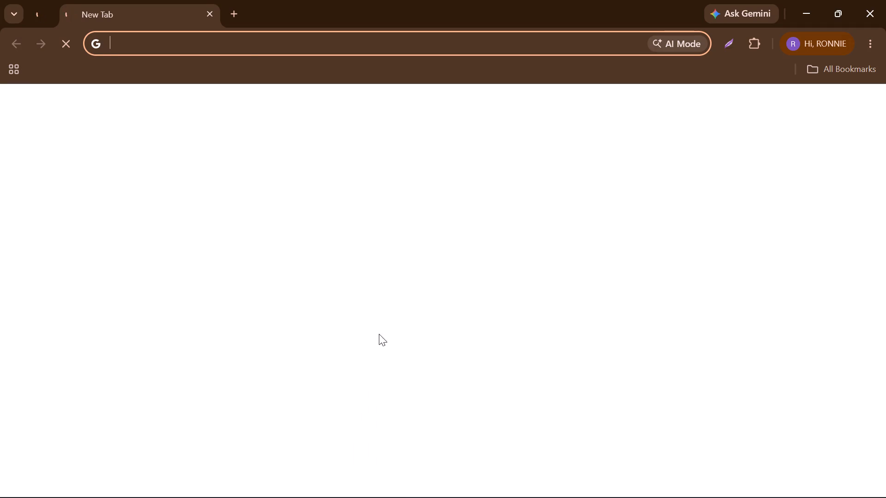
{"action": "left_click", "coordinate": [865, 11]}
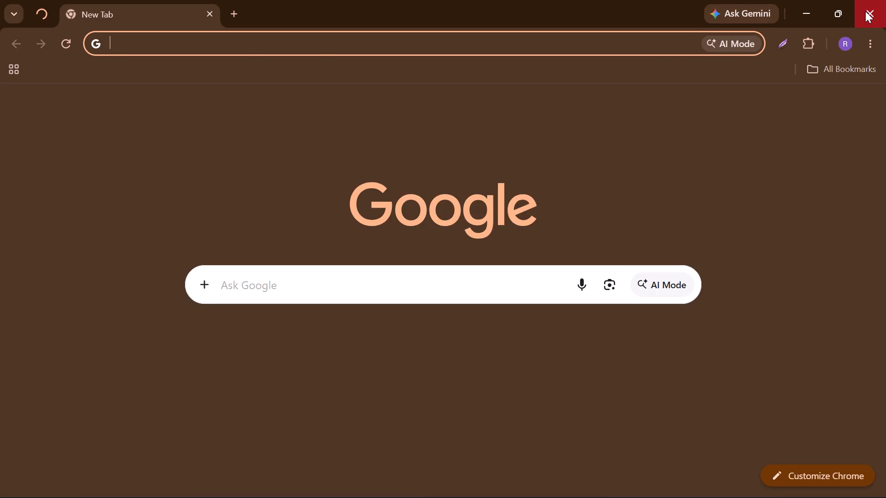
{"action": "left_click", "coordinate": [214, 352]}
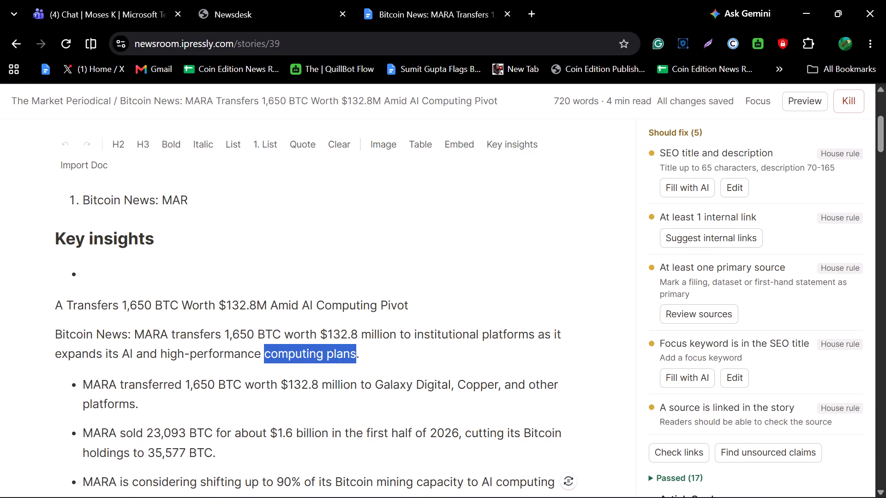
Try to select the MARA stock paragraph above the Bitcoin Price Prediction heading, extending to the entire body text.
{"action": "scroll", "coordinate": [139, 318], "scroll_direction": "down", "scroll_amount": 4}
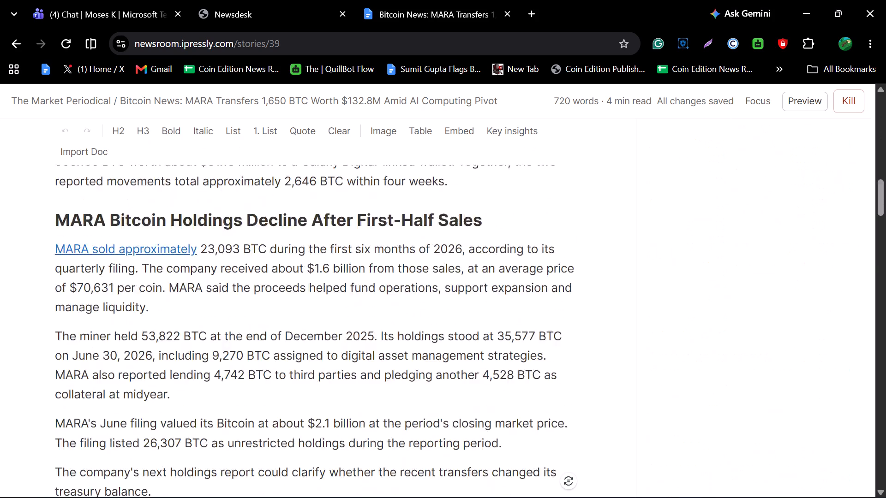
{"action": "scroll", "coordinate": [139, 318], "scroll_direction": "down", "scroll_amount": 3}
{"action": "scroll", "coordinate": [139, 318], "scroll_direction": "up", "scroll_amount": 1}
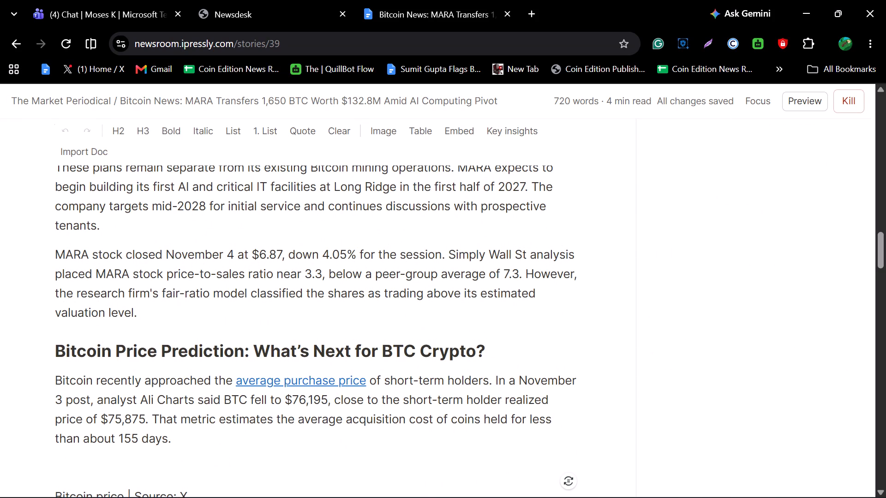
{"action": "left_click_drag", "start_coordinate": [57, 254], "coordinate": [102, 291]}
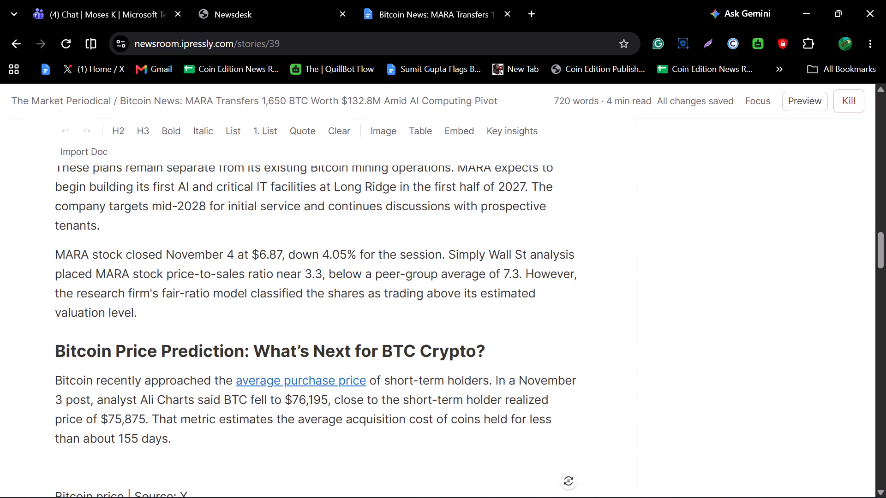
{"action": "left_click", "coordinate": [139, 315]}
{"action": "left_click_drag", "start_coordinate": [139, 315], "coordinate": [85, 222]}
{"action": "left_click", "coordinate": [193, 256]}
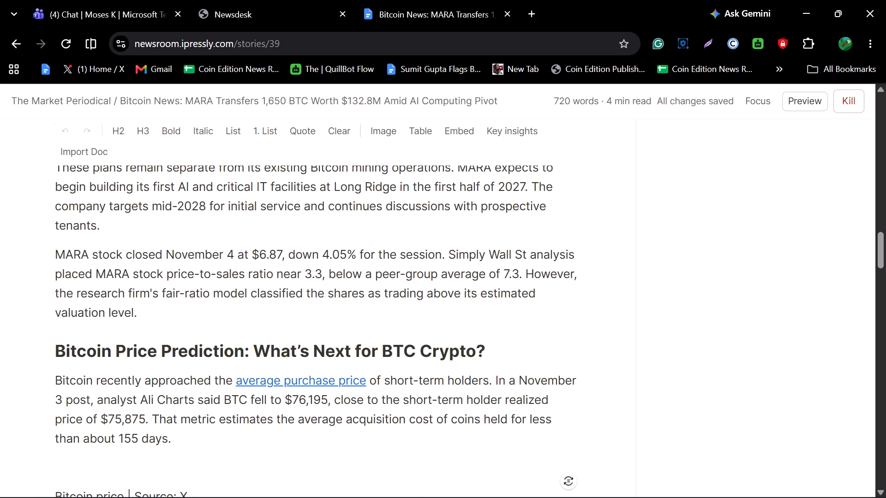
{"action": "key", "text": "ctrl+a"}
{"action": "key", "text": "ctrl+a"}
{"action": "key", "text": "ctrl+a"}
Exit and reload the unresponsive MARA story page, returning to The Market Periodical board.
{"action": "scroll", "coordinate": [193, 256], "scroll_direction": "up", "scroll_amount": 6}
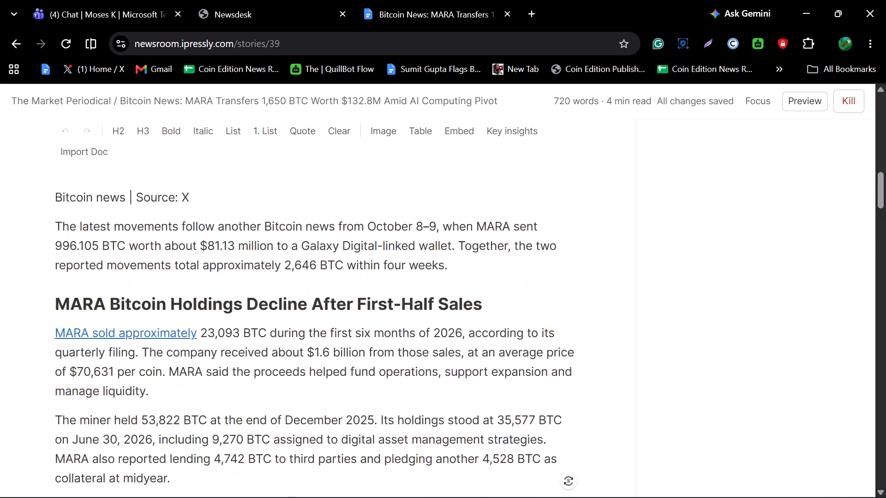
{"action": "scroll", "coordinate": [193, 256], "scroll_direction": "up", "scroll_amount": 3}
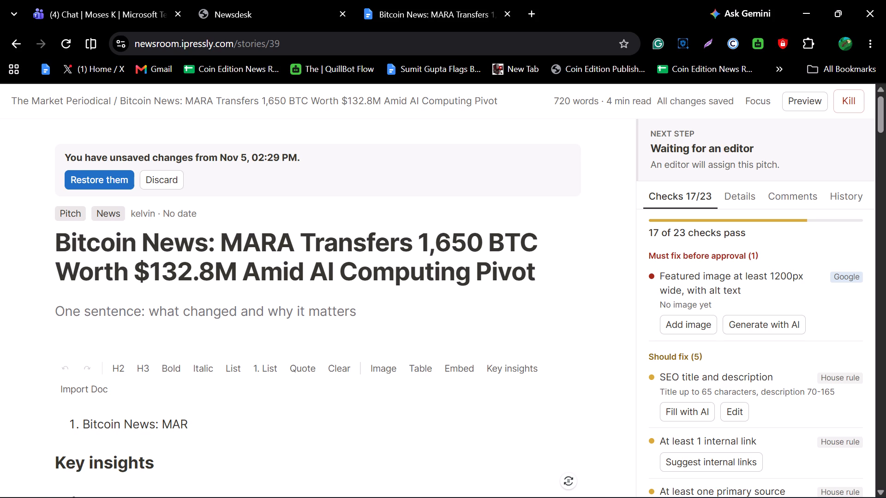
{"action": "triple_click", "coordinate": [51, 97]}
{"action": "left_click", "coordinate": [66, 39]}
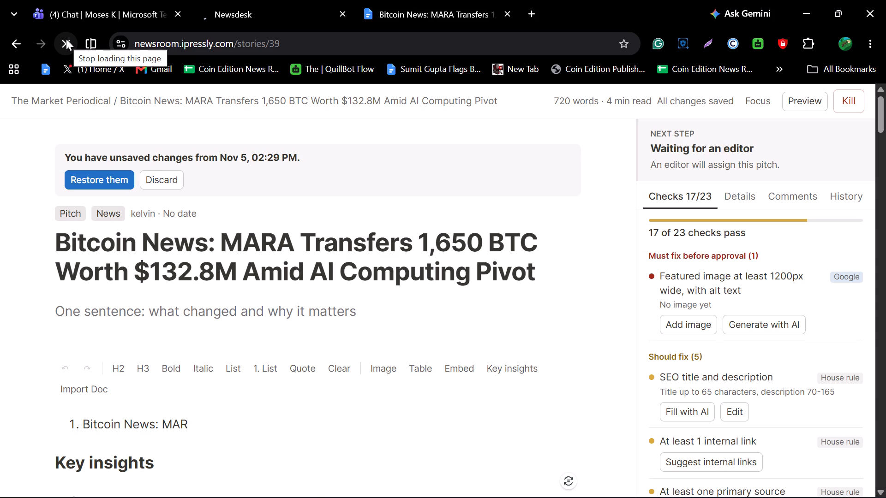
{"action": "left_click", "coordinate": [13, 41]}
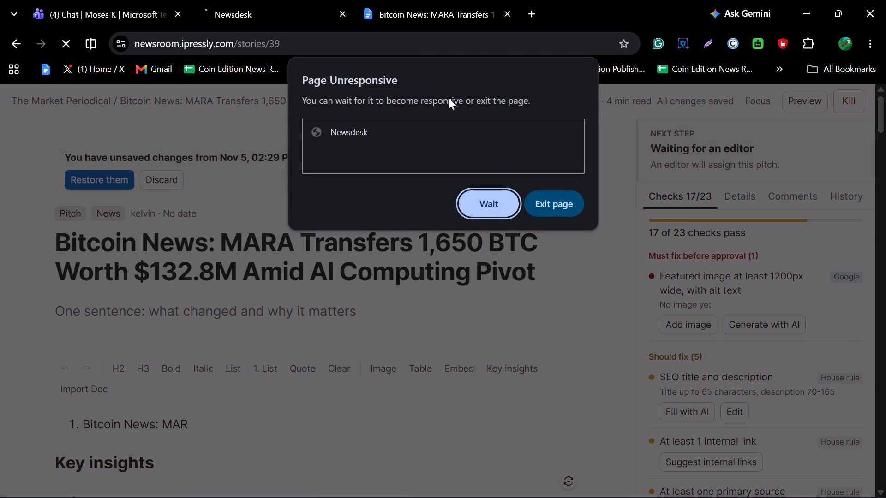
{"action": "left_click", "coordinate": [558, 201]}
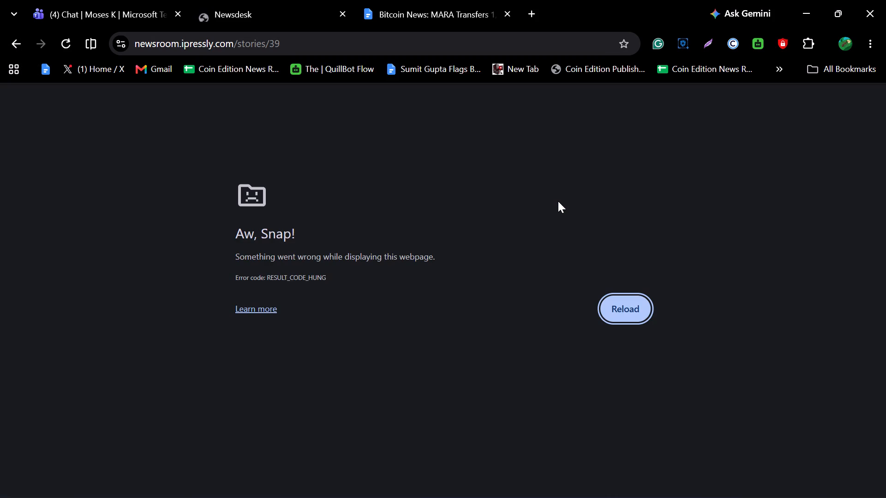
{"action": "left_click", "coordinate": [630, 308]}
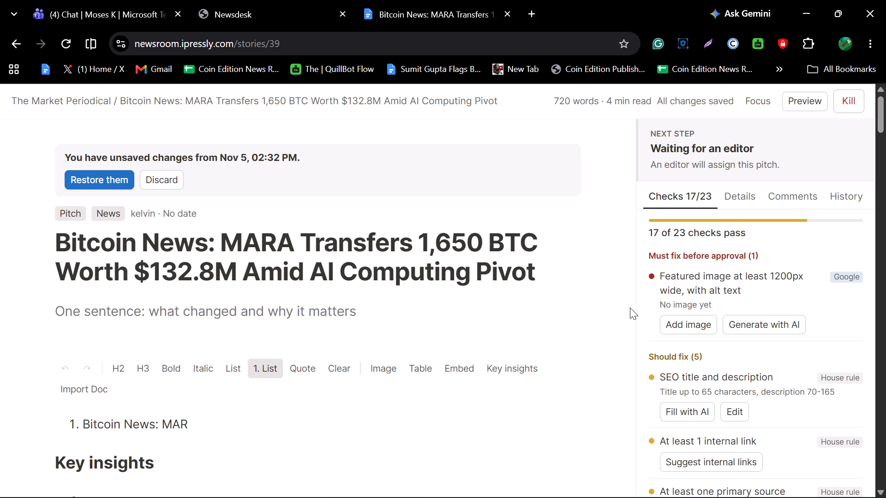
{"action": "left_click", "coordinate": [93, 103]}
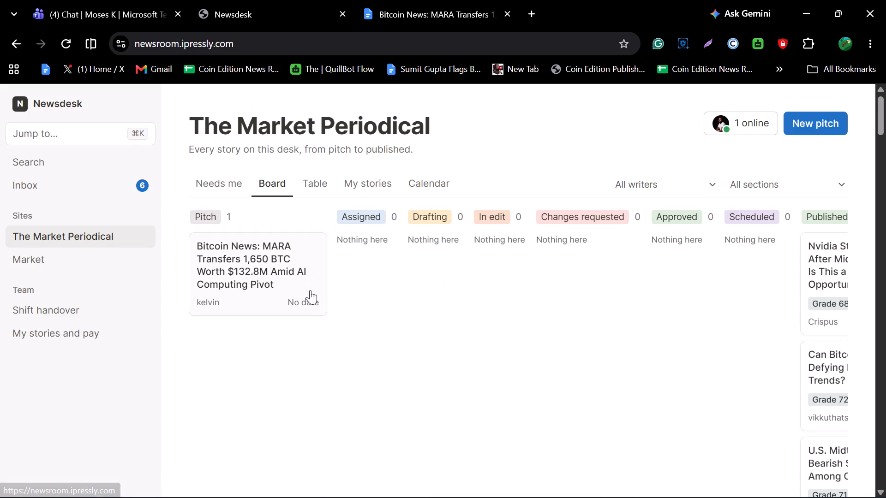
Start a new pitch with the headline "MARA Transfers 1,650 BTC Worth $132.8M Amid AI Computing Pivot" copied from the Google Docs article.
{"action": "left_click", "coordinate": [814, 119]}
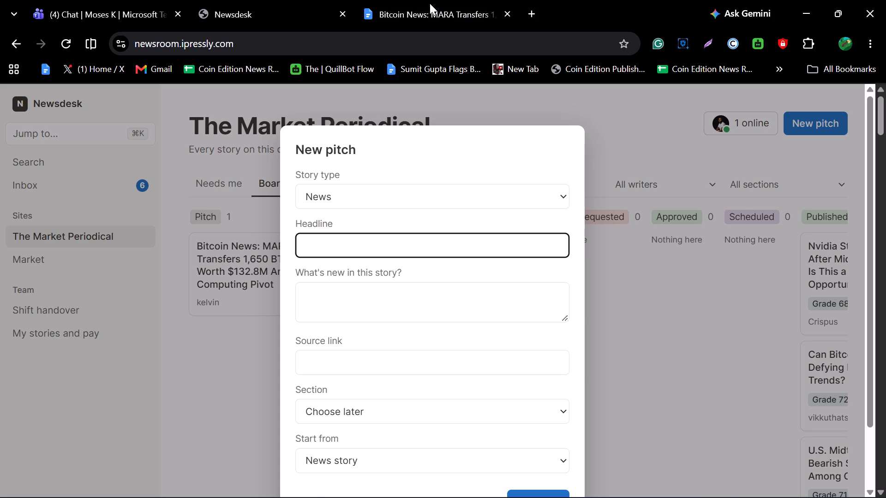
{"action": "left_click", "coordinate": [430, 3]}
{"action": "scroll", "coordinate": [366, 228], "scroll_direction": "up", "scroll_amount": 3}
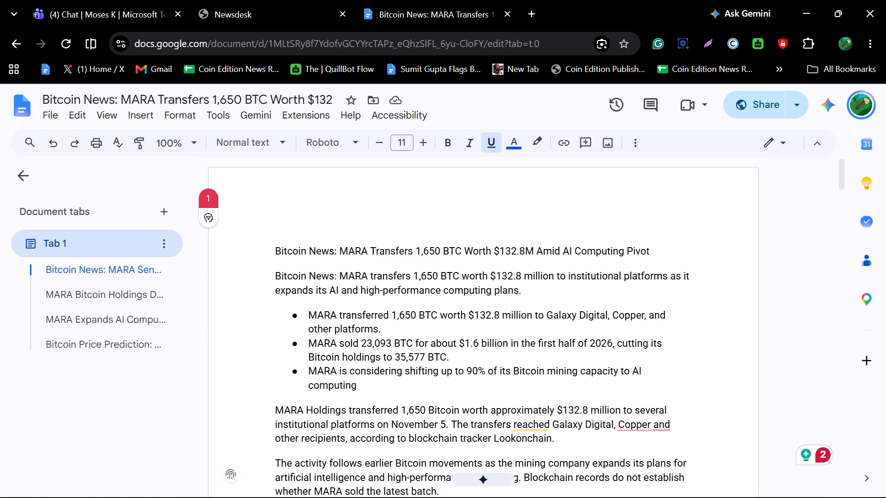
{"action": "left_click_drag", "start_coordinate": [341, 252], "coordinate": [648, 244]}
{"action": "key", "text": "ctrl+c"}
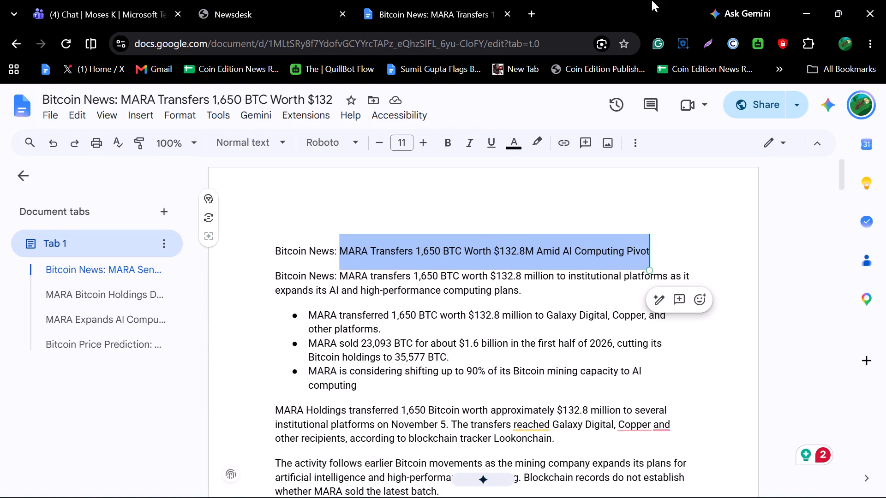
{"action": "left_click", "coordinate": [259, 14]}
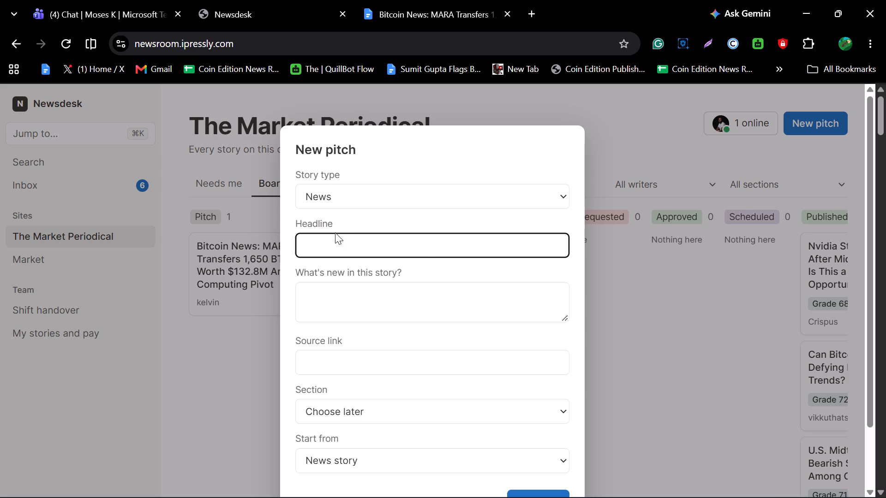
{"action": "key", "text": "ctrl+v"}
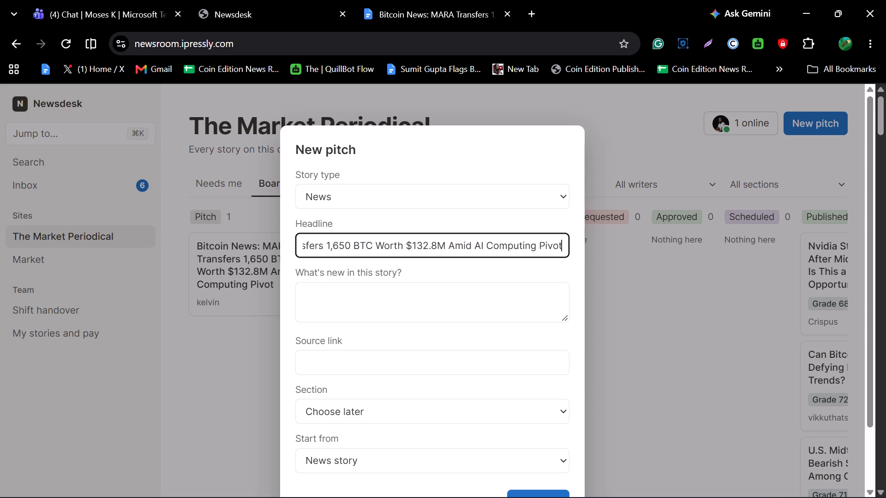
Fill in what's new in the story as "MARA Transfers 1,650 BTC", using the copied headline cut short.
{"action": "left_click", "coordinate": [314, 296]}
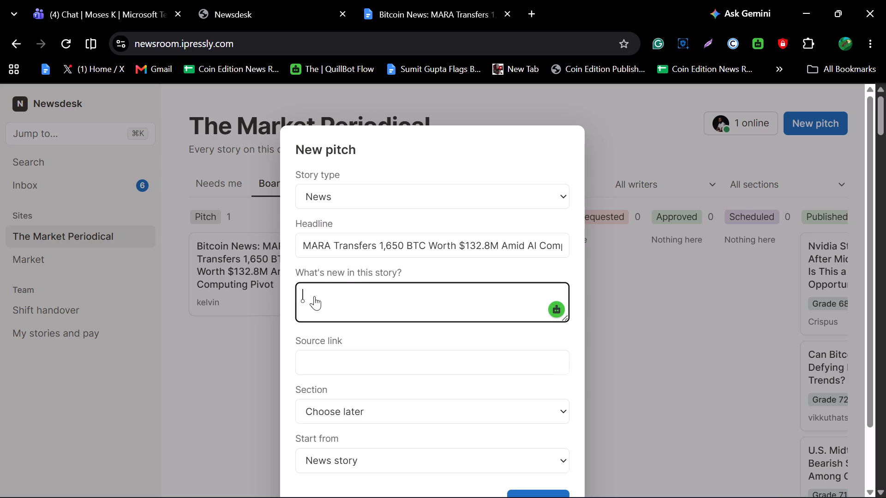
{"action": "key", "text": "ctrl+v"}
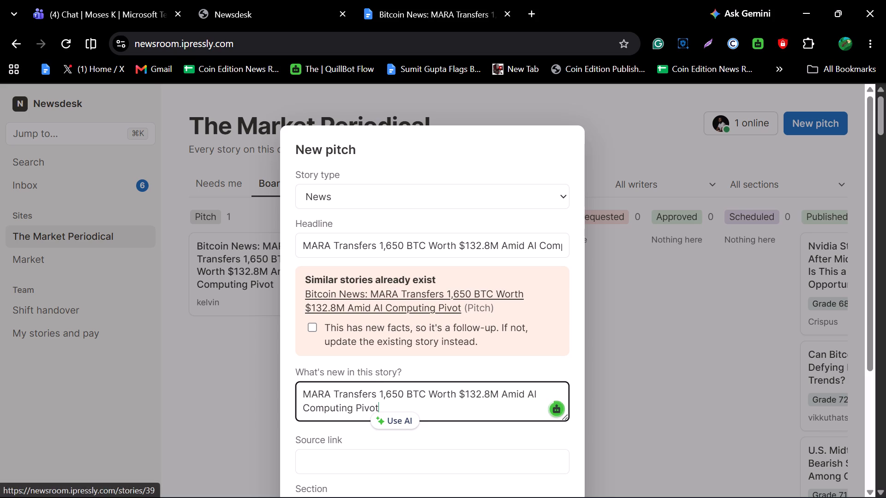
{"action": "left_click_drag", "start_coordinate": [427, 391], "coordinate": [436, 413]}
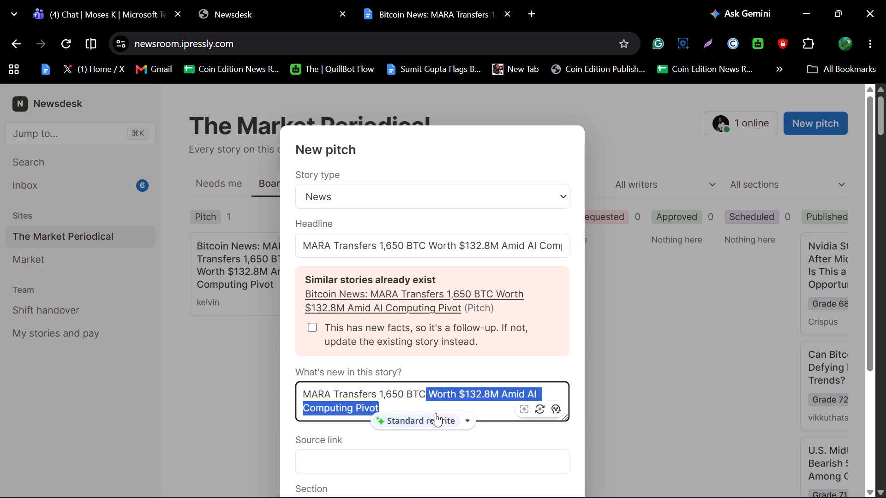
{"action": "key", "text": "BackSpace"}
{"action": "scroll", "coordinate": [436, 413], "scroll_direction": "down", "scroll_amount": 2}
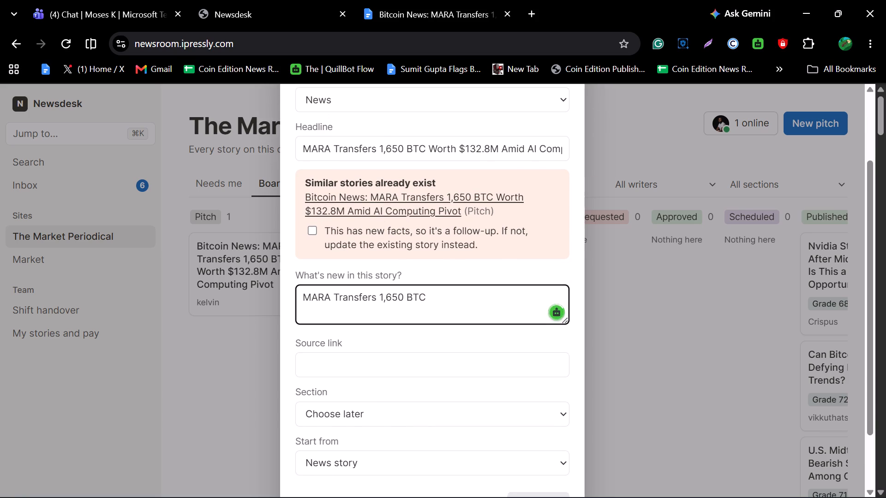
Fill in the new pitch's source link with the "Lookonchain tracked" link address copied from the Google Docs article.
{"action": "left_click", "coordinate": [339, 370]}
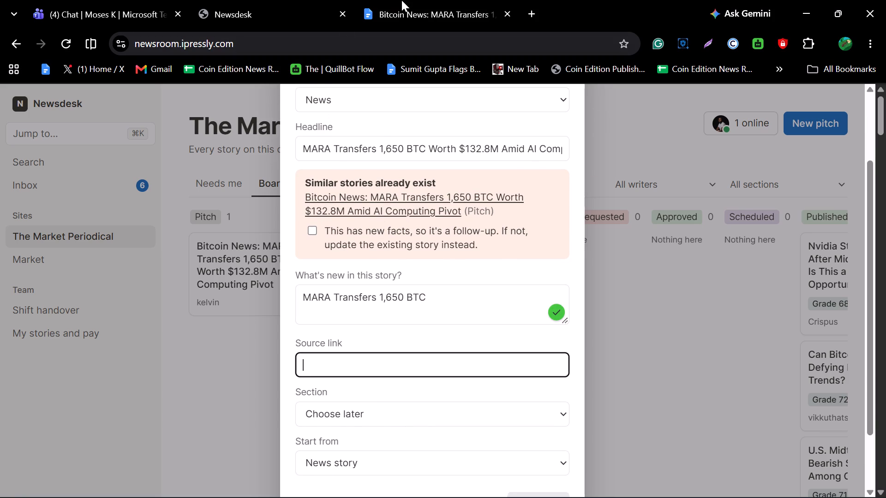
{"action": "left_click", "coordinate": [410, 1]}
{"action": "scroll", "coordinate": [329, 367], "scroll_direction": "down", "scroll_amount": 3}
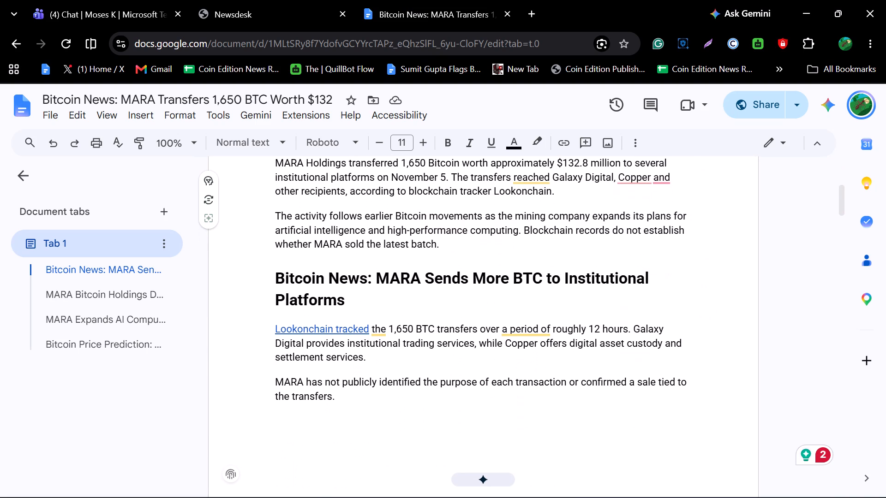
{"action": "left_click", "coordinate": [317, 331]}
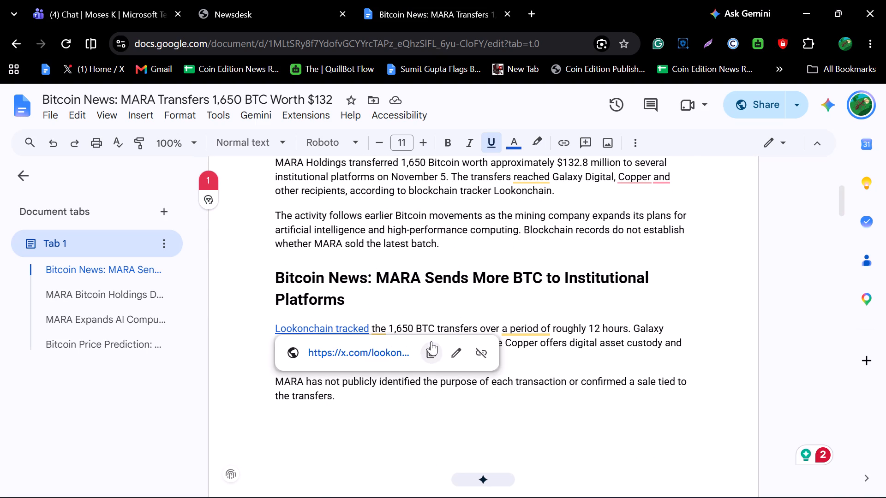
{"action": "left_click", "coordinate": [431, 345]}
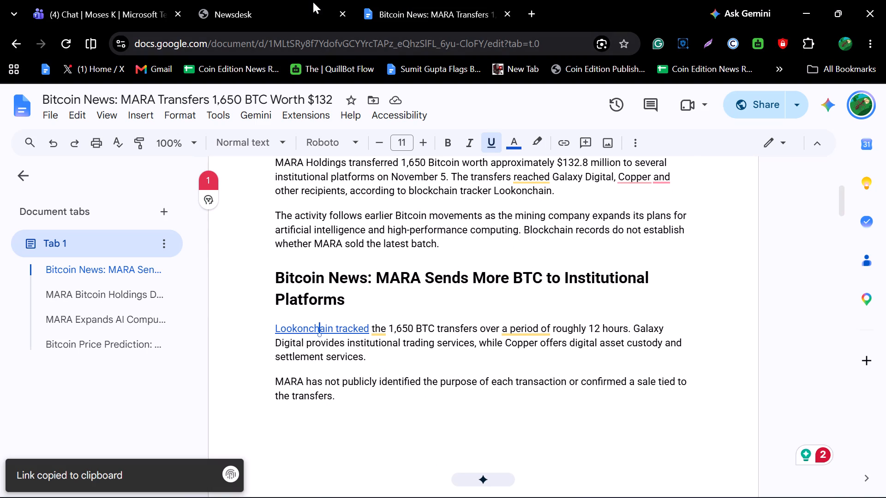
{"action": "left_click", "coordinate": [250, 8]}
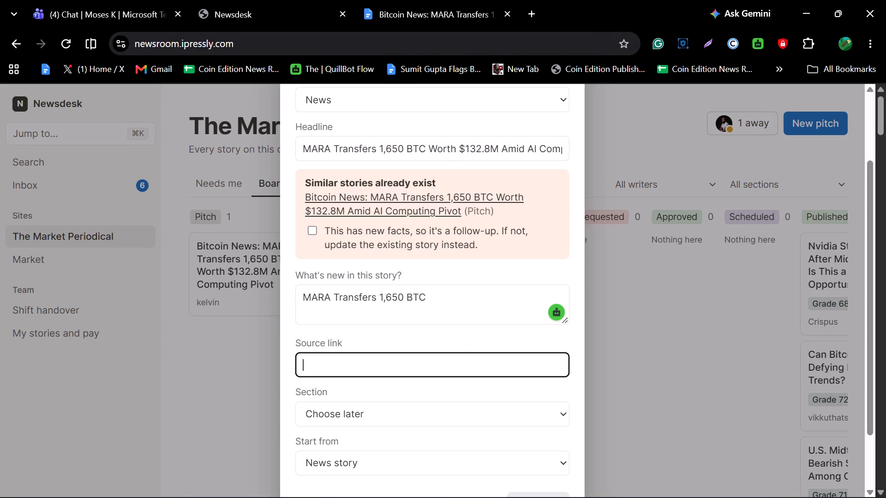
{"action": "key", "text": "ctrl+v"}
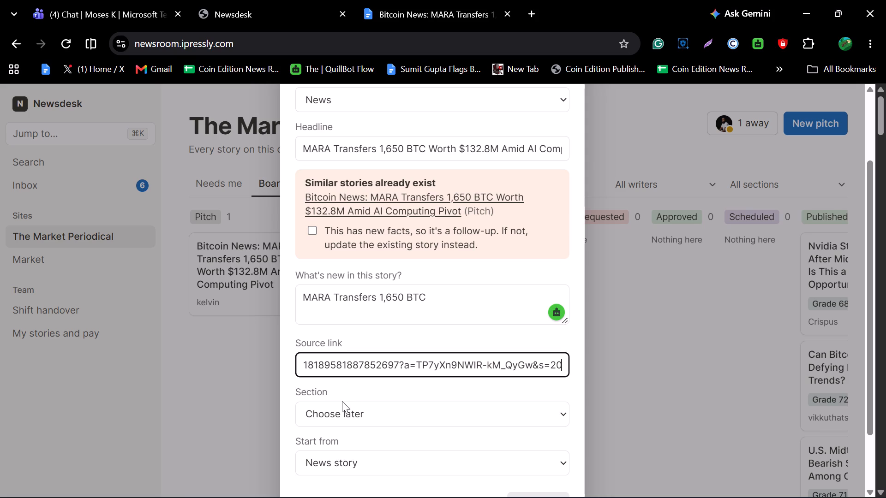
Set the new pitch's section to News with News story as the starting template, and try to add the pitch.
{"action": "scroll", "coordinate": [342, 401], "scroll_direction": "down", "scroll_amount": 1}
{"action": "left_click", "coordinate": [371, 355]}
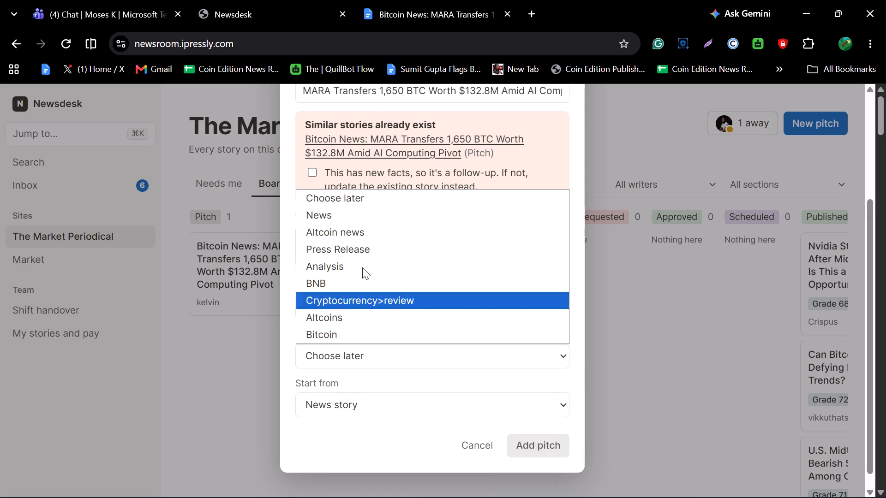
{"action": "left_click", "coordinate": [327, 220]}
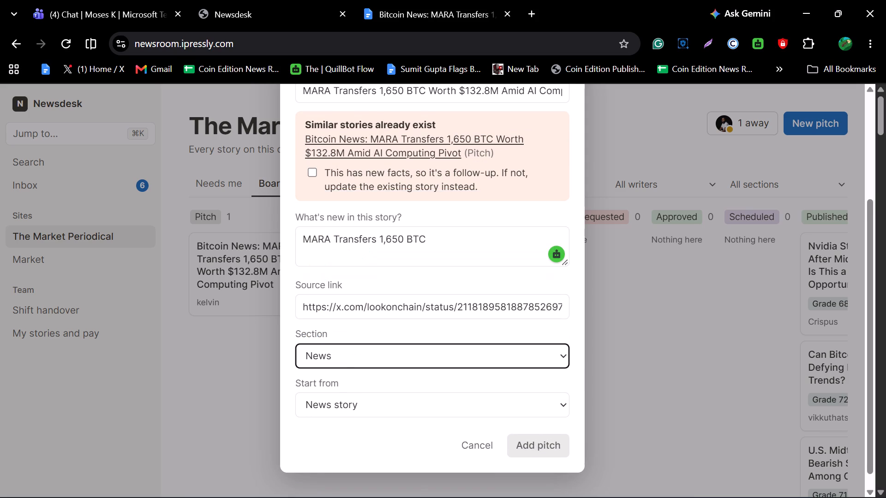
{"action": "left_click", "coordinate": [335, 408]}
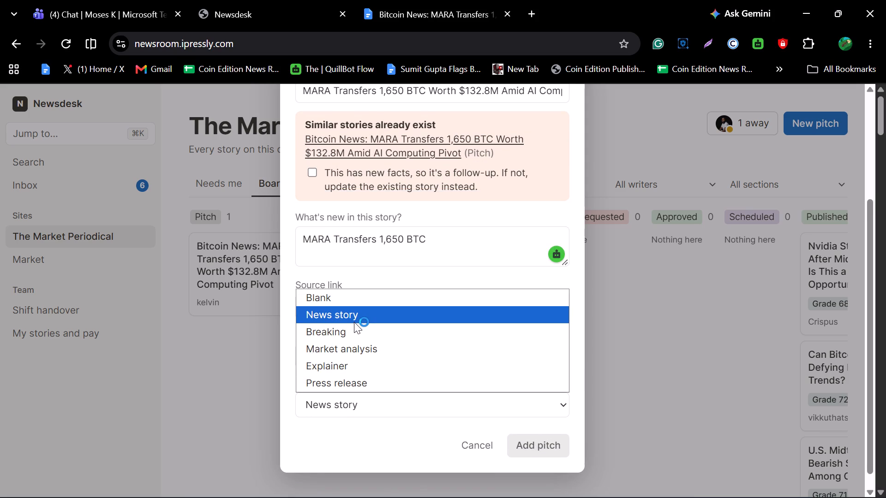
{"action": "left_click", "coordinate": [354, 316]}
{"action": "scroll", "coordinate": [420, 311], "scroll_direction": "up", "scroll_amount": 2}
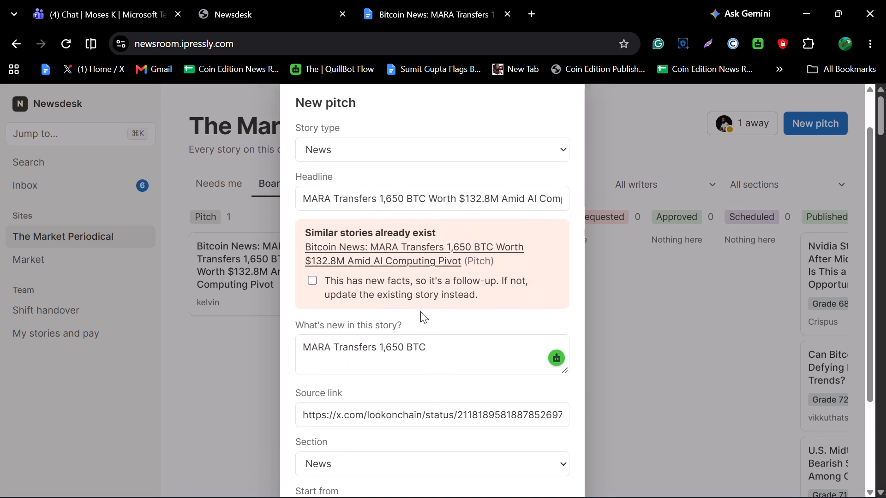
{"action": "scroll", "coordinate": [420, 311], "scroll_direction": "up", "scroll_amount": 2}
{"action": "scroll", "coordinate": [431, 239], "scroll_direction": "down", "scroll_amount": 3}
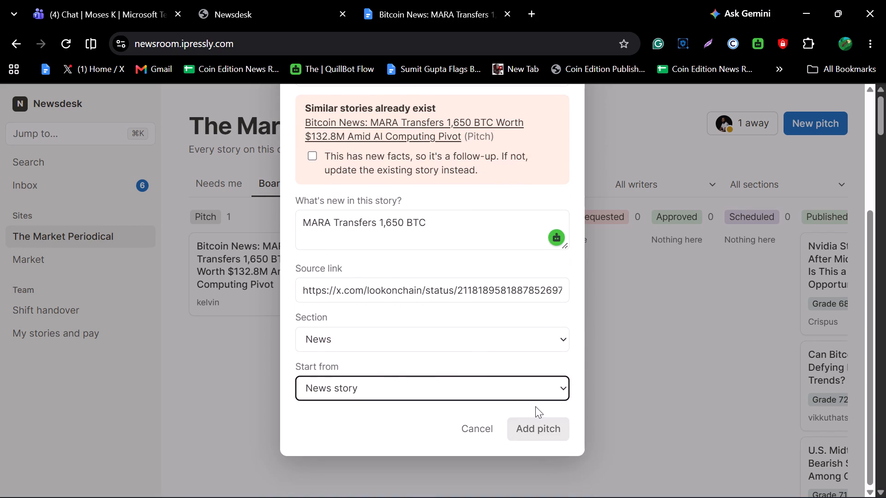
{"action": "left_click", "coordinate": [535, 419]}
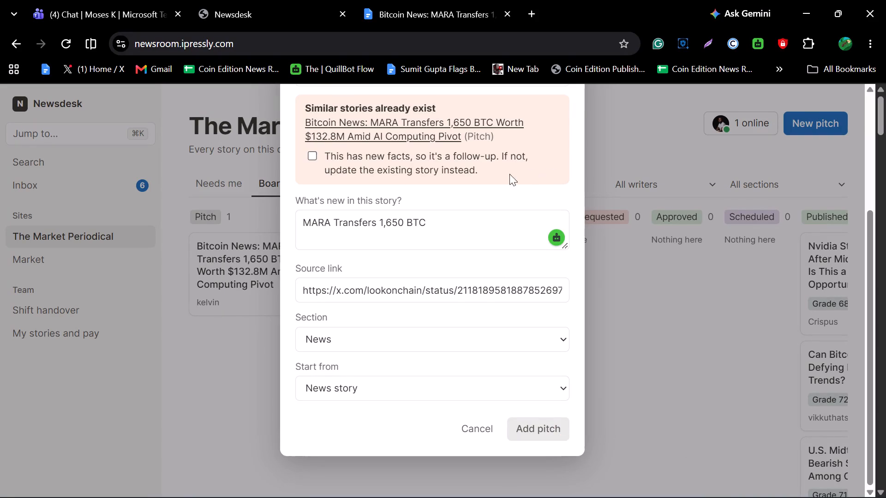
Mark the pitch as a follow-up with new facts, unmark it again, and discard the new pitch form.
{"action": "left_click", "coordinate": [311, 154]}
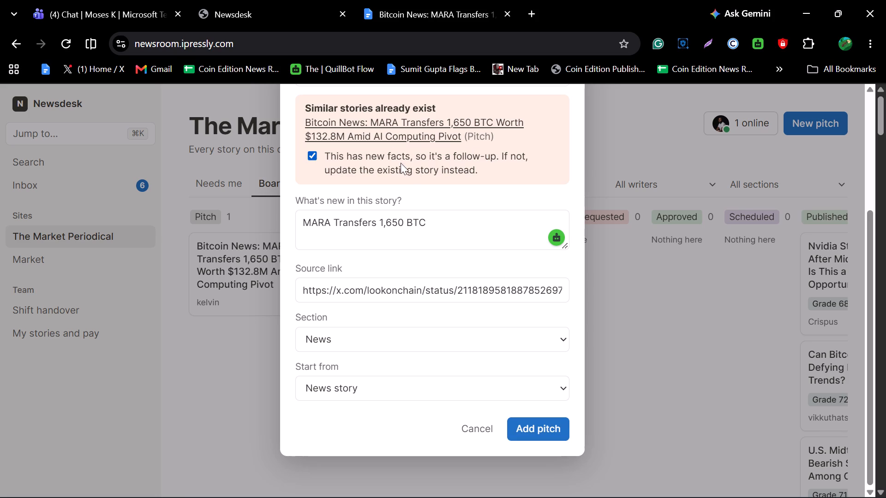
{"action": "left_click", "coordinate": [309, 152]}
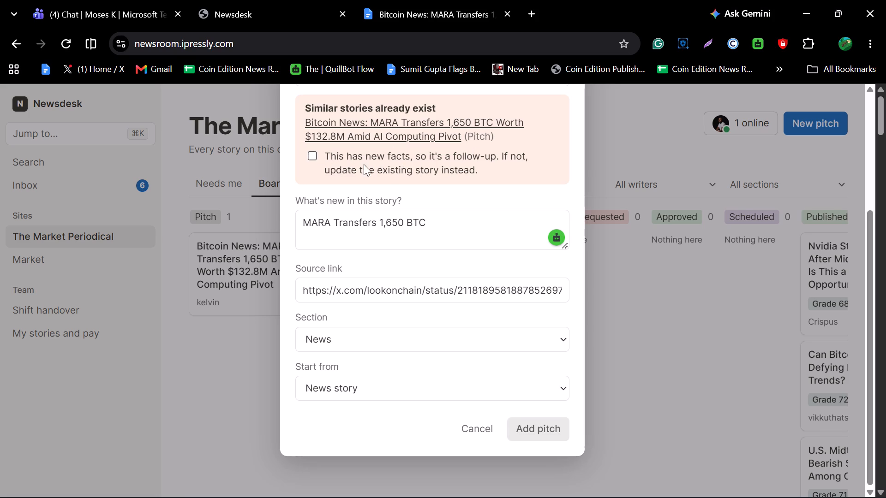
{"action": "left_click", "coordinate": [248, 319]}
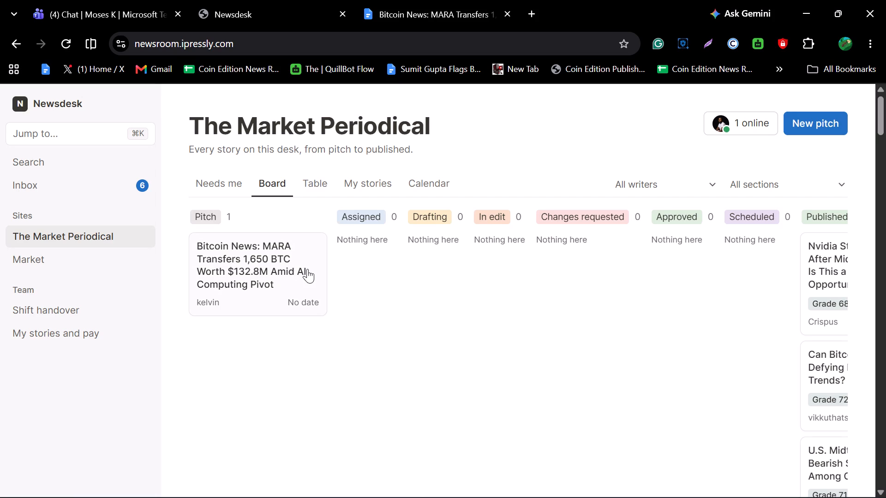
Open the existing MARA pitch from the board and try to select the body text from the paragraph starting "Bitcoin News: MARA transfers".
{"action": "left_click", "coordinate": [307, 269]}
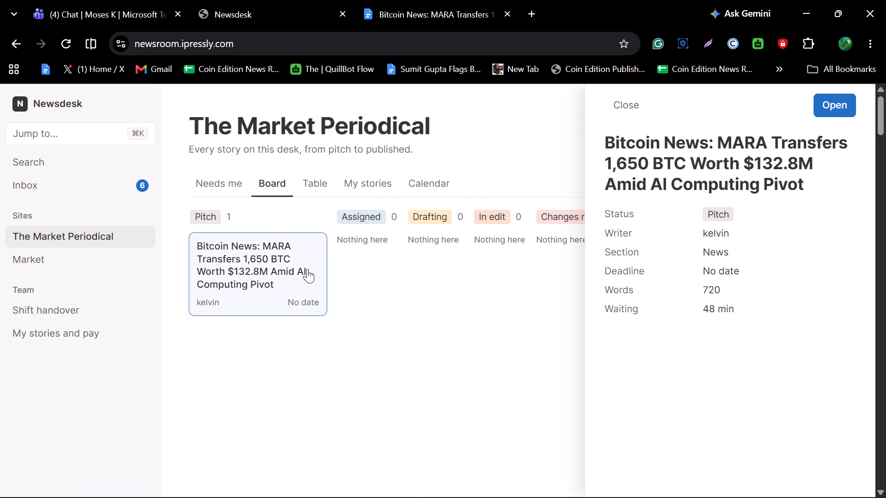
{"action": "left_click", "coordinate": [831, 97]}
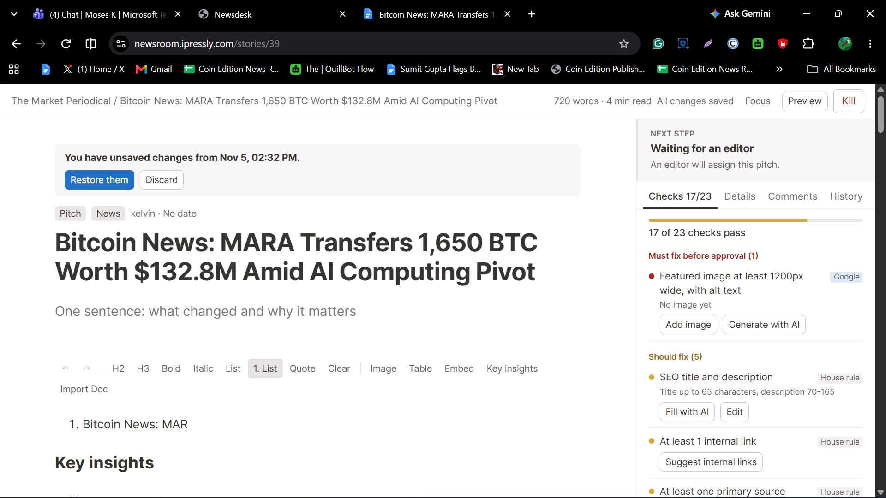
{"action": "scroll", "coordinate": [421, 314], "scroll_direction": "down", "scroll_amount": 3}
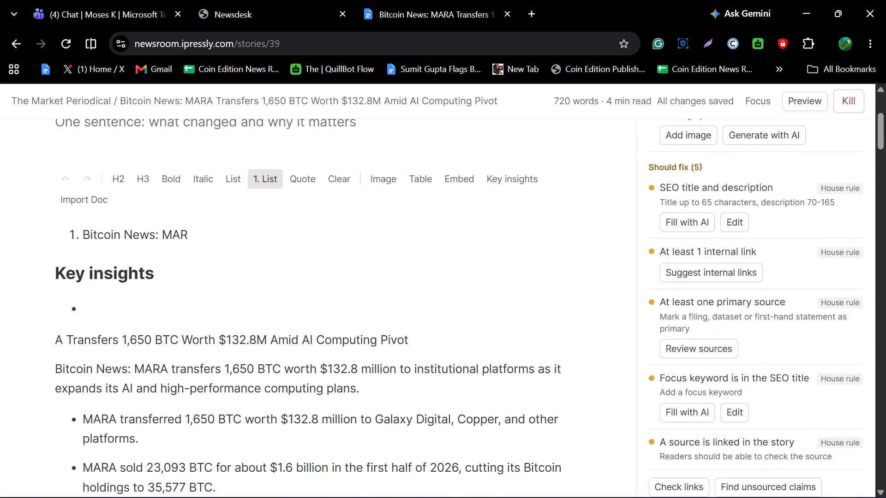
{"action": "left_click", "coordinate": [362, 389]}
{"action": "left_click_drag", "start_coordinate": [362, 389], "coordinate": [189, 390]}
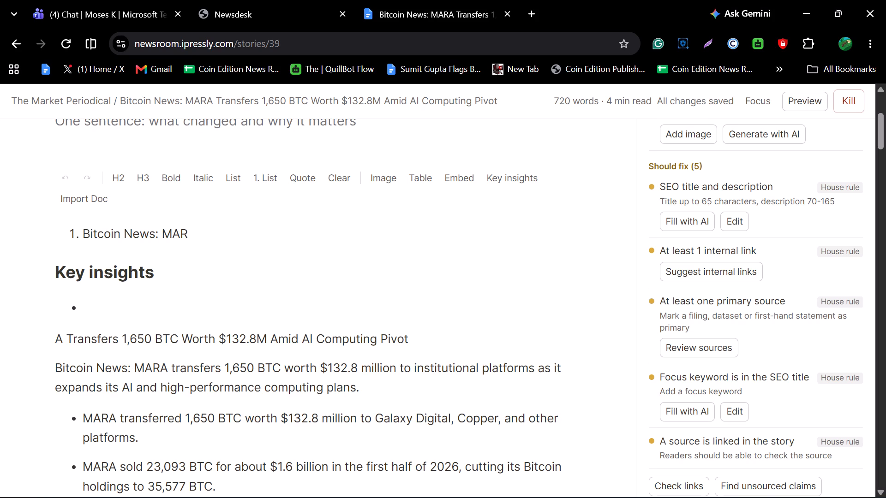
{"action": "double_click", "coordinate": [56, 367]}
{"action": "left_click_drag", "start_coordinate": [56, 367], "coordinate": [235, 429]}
Close the browser window and restart the computer.
{"action": "left_click", "coordinate": [874, 11]}
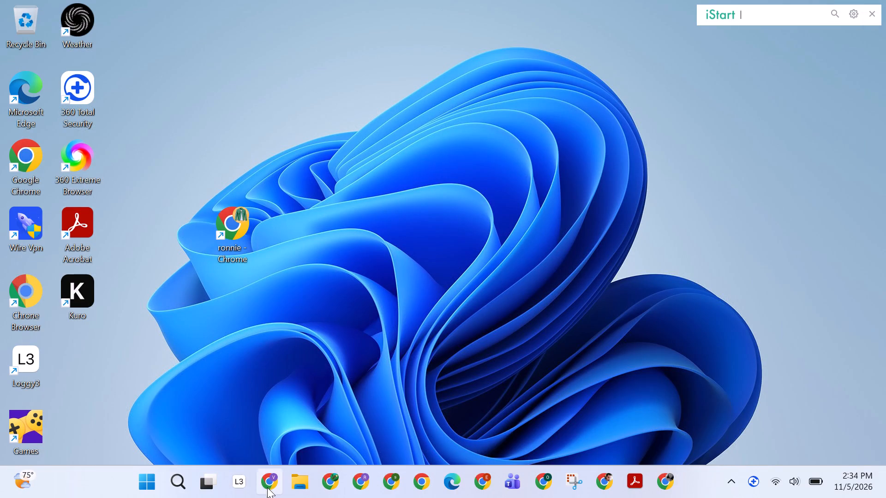
{"action": "left_click", "coordinate": [152, 486]}
{"action": "left_click", "coordinate": [544, 437]}
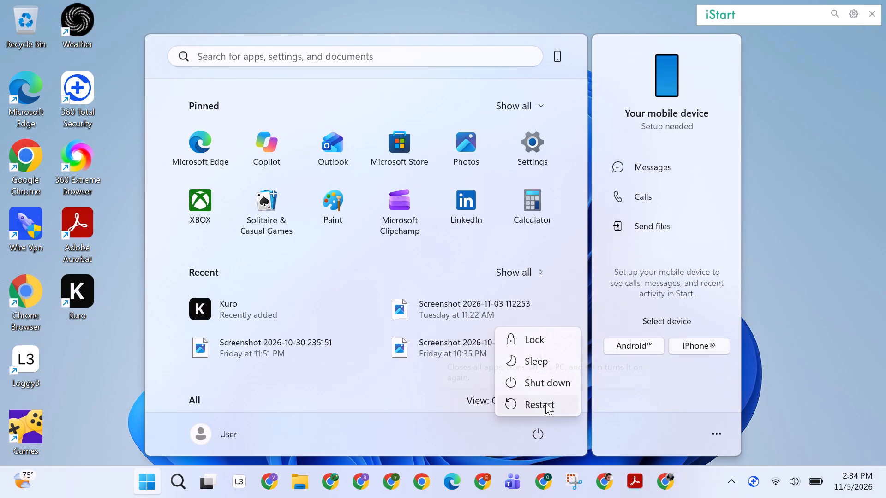
{"action": "left_click", "coordinate": [545, 403]}
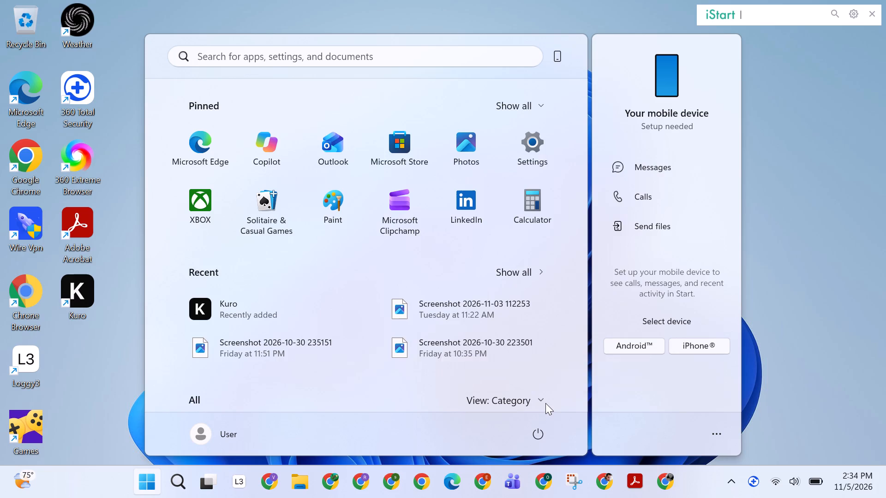